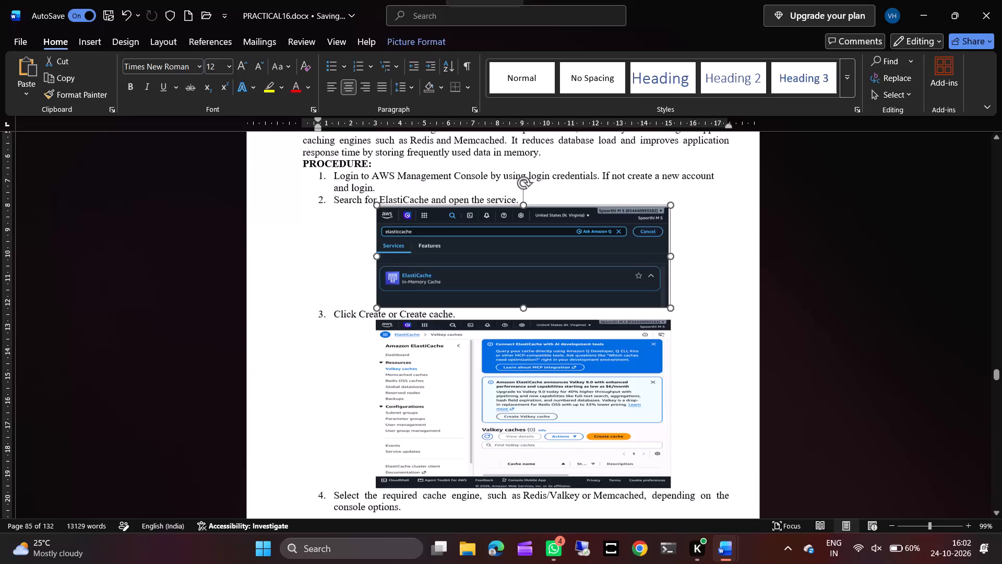
Insert the word "on" after "Click" in procedure item 3, below the ElastiCache search screenshot.
{"action": "left_click", "coordinate": [359, 311]}
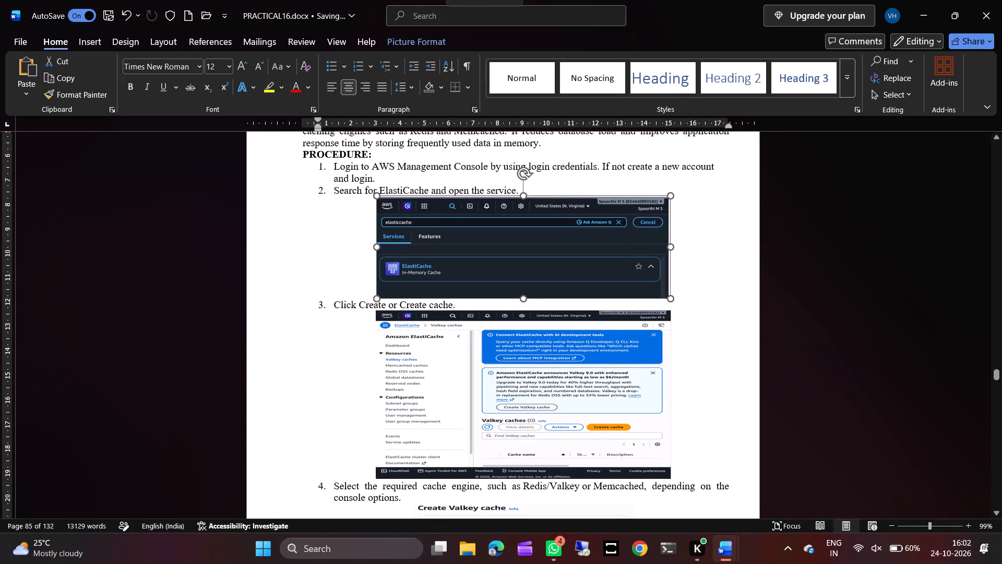
{"action": "left_click", "coordinate": [359, 304]}
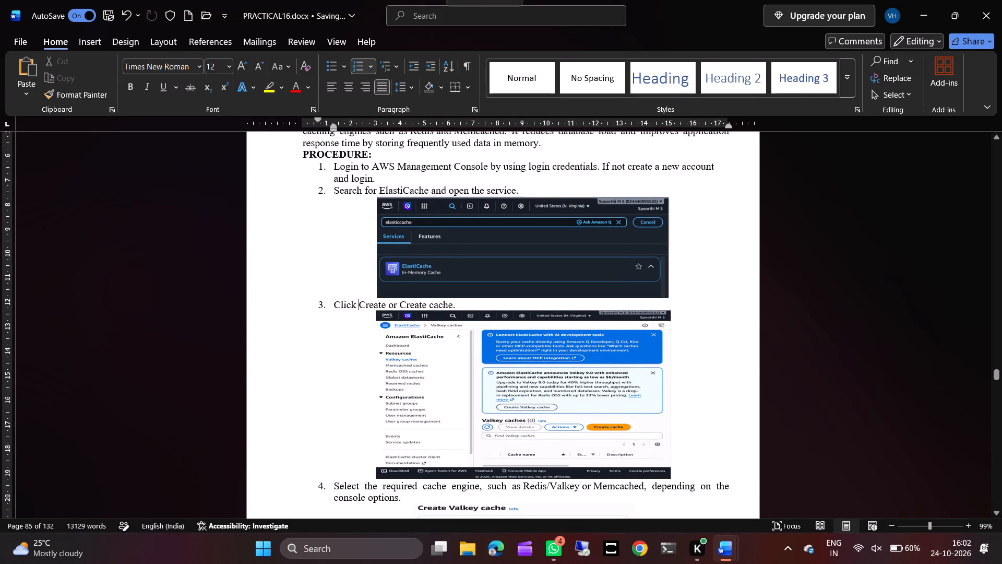
{"action": "type", "text": "on"}
{"action": "key", "text": "space"}
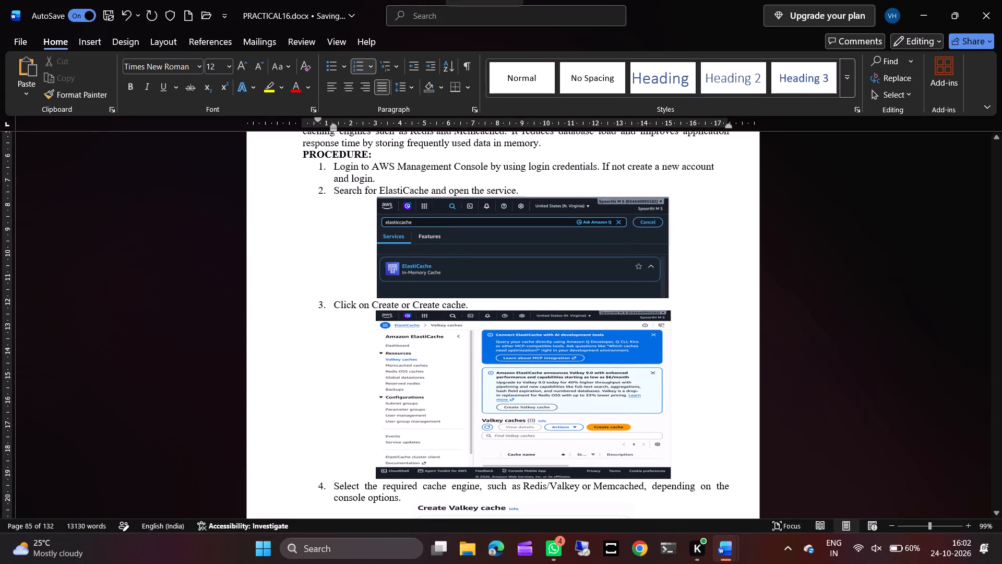
Remove "Create or" from procedure item 3 so that it reads "Click on Create cache.".
{"action": "left_click", "coordinate": [443, 304]}
{"action": "left_click", "coordinate": [467, 302]}
{"action": "key", "text": "Left"}
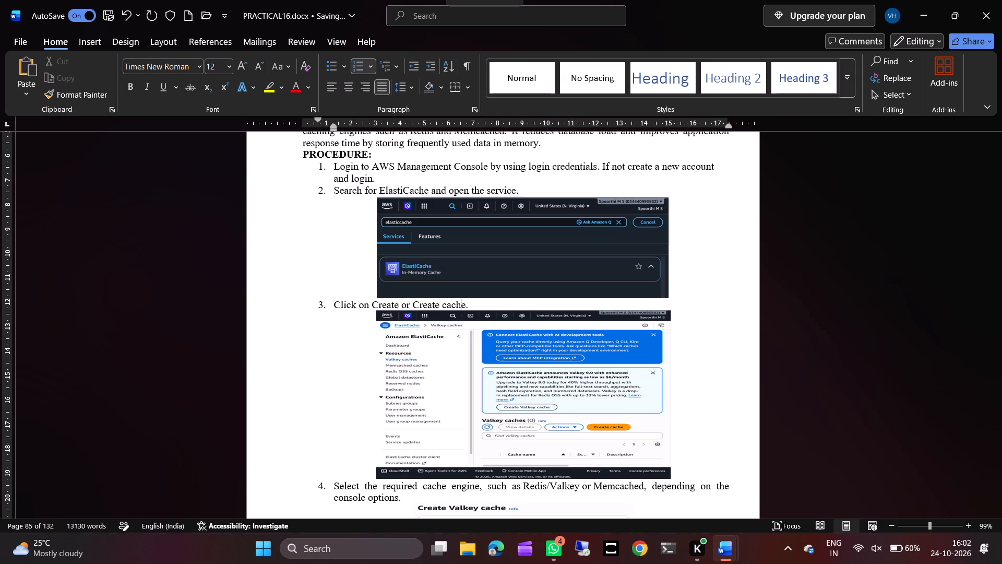
{"action": "key", "text": "Left"}
{"action": "key", "text": "Left"}
{"action": "key", "text": "Left"}
{"action": "key", "text": "Left"}
{"action": "key", "text": "Left"}
{"action": "key", "text": "Left"}
{"action": "key", "text": "Left"}
{"action": "key", "text": "Left"}
{"action": "key", "text": "Left"}
{"action": "key", "text": "Left"}
{"action": "key", "text": "Left"}
{"action": "key", "text": "BackSpace"}
{"action": "key", "text": "BackSpace"}
{"action": "key", "text": "BackSpace"}
{"action": "key", "text": "BackSpace"}
{"action": "key", "text": "BackSpace"}
{"action": "key", "text": "BackSpace"}
{"action": "key", "text": "BackSpace"}
{"action": "key", "text": "BackSpace"}
{"action": "key", "text": "BackSpace"}
{"action": "key", "text": "BackSpace"}
{"action": "key", "text": "BackSpace"}
{"action": "key", "text": "space"}
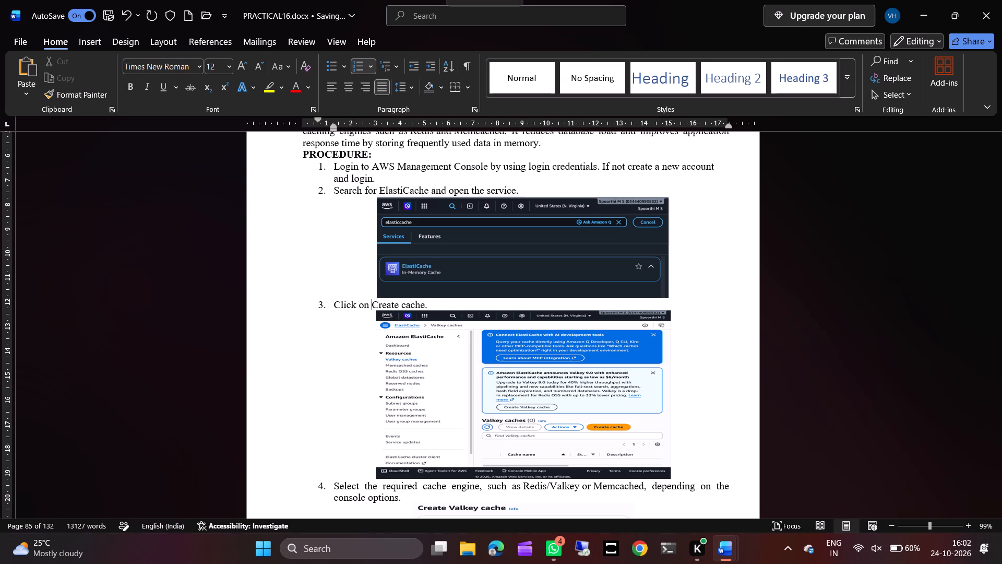
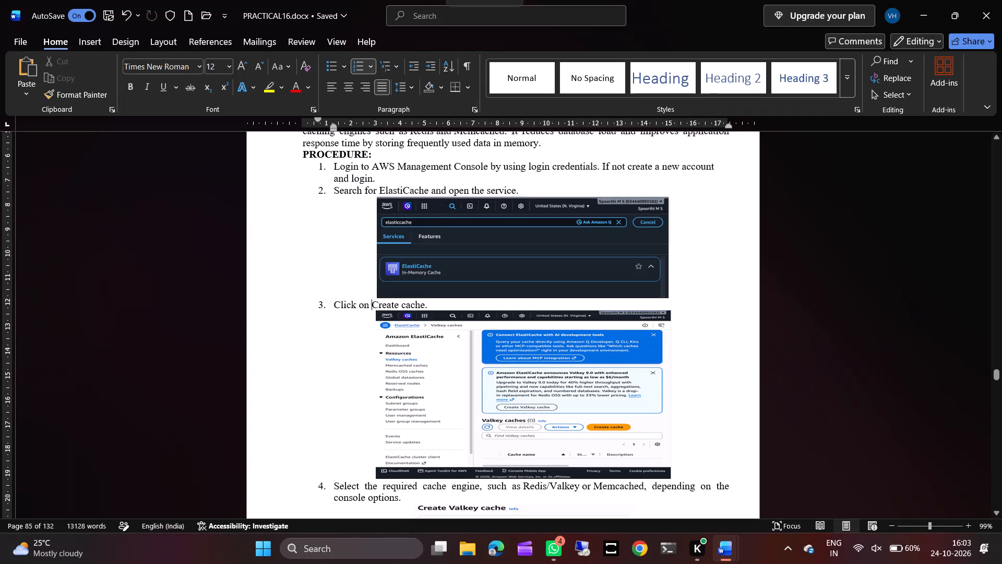
In procedure item 4, replace the slash between Redis and Valkey with a comma and a space.
{"action": "scroll", "coordinate": [511, 315], "scroll_direction": "down", "scroll_amount": 1}
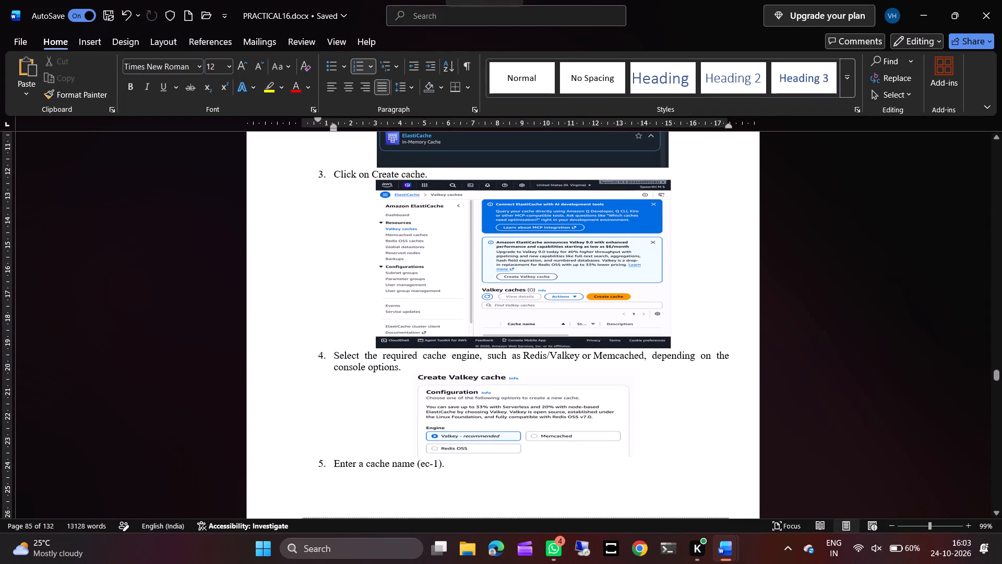
{"action": "left_click", "coordinate": [489, 356]}
{"action": "key", "text": "BackSpace"}
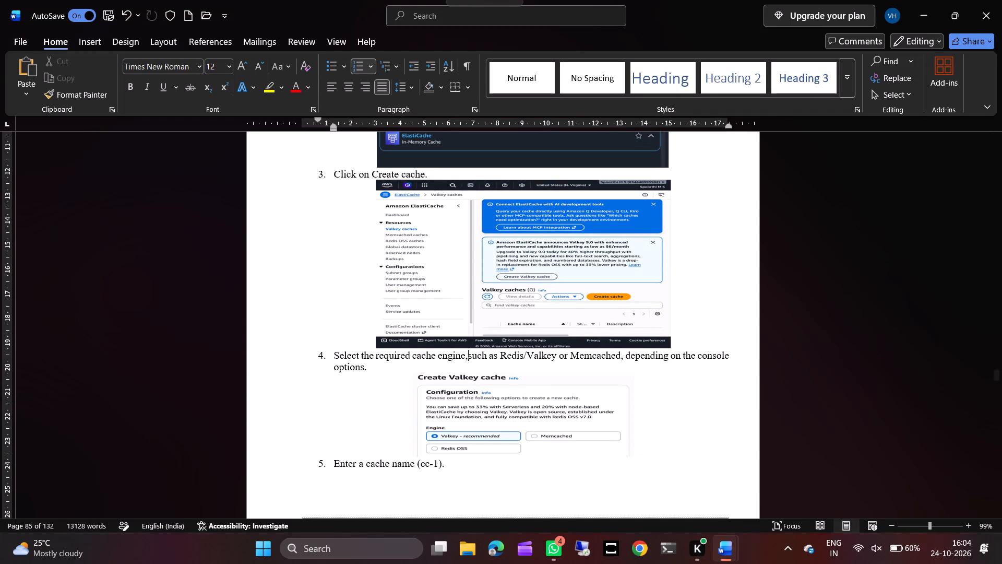
{"action": "key", "text": "space"}
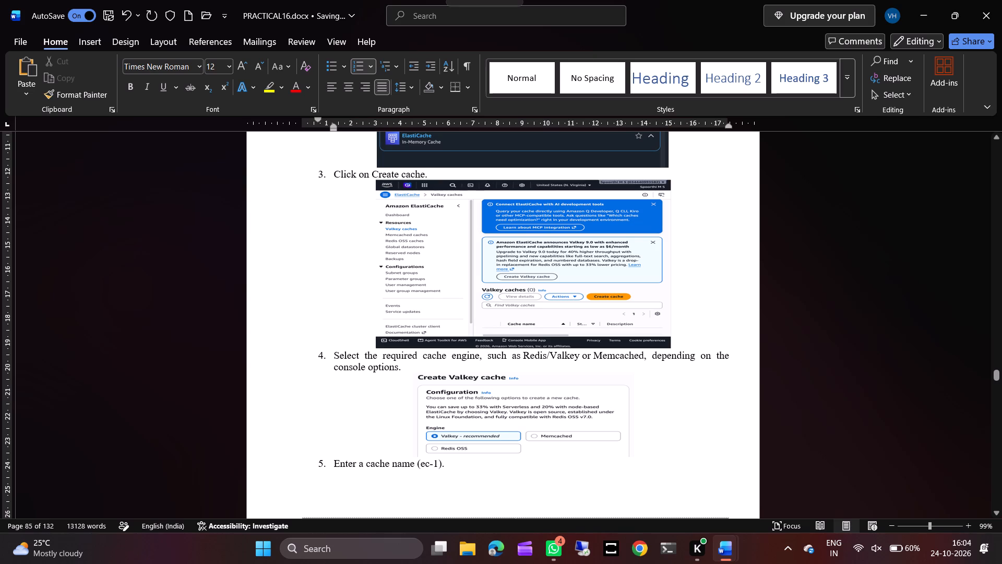
{"action": "left_click", "coordinate": [552, 354]}
{"action": "key", "text": "BackSpace"}
{"action": "key", "text": "space"}
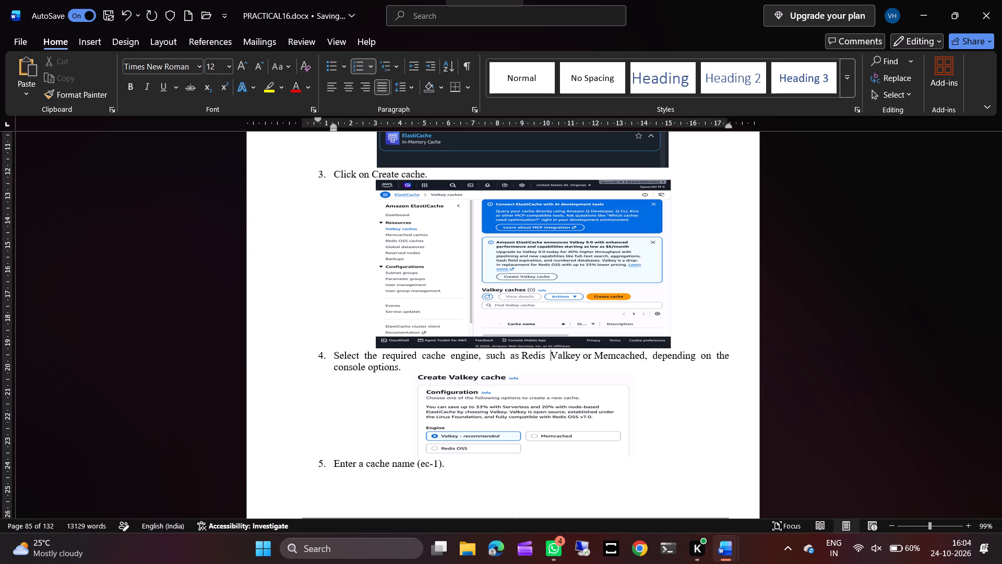
{"action": "key", "text": "BackSpace"}
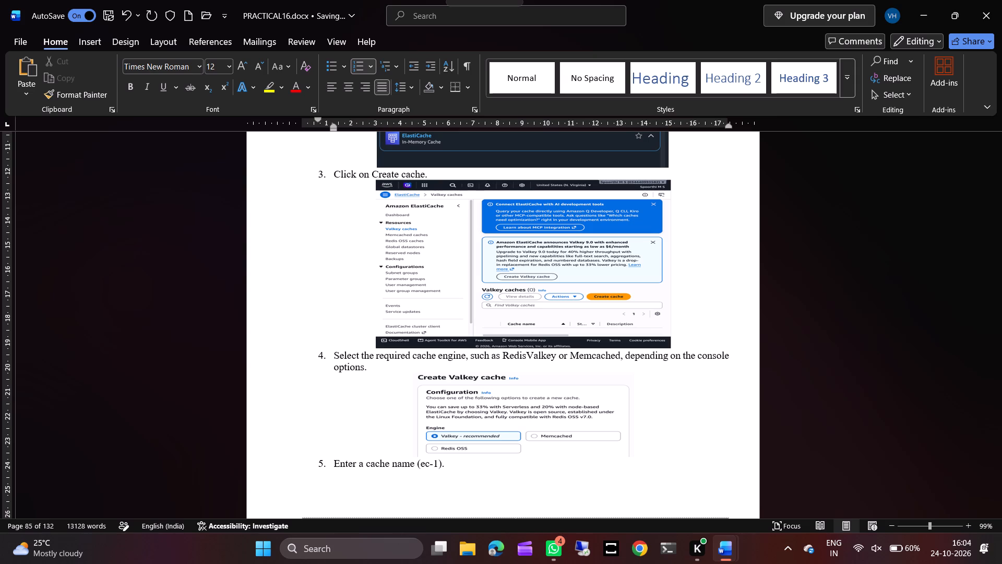
{"action": "key", "text": "comma"}
{"action": "key", "text": "space"}
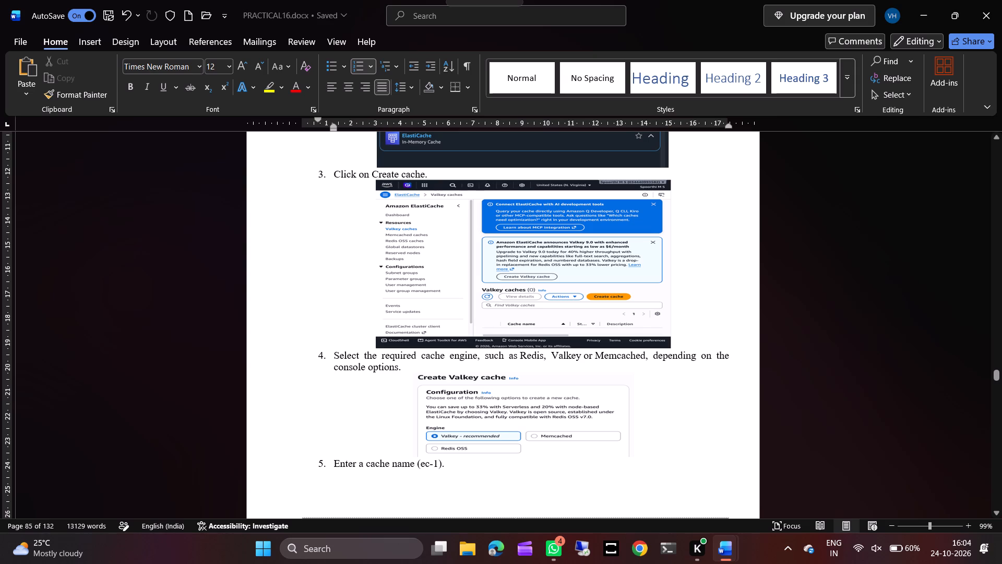
End procedure item 4 with a period after "Memcached" and delete the phrase "depending on the console options.".
{"action": "left_click", "coordinate": [653, 356]}
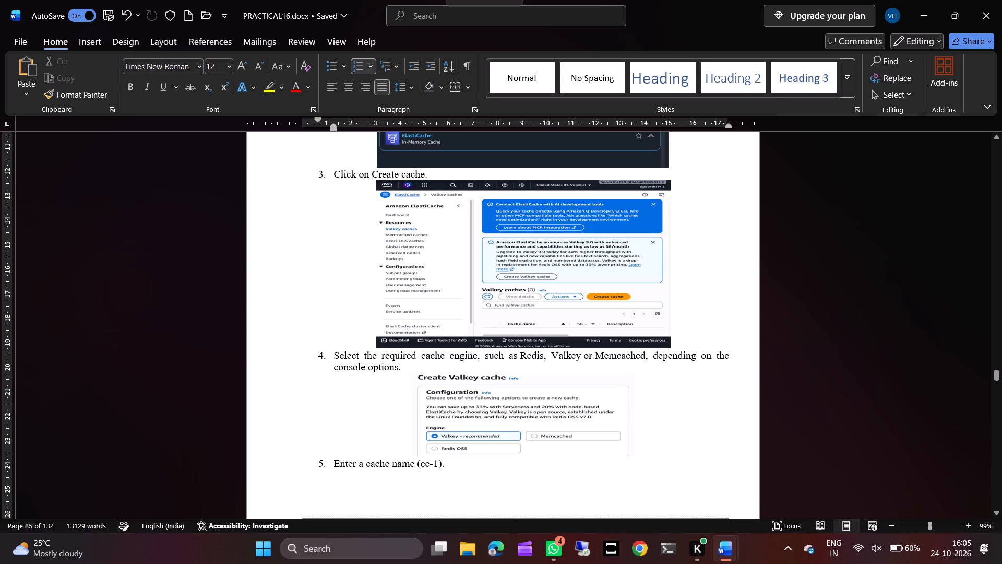
{"action": "key", "text": "BackSpace"}
{"action": "key", "text": "BackSpace"}
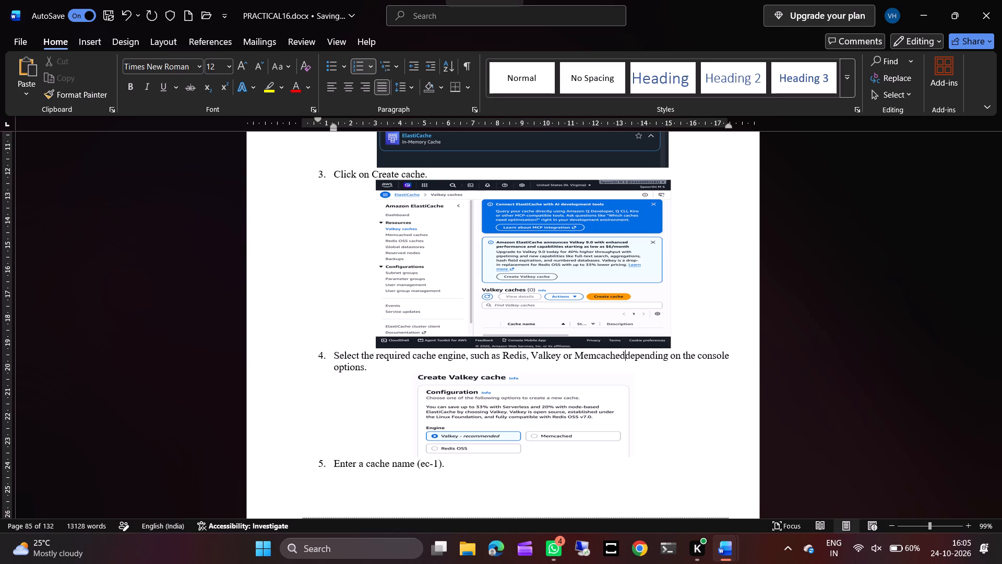
{"action": "type", "text": "."}
{"action": "key", "text": "space"}
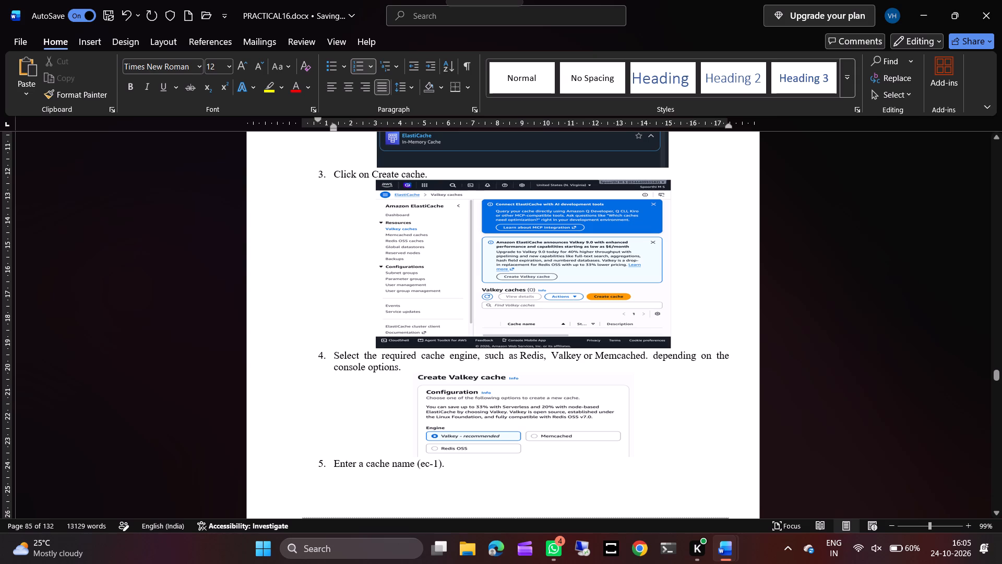
{"action": "left_click_drag", "start_coordinate": [654, 360], "coordinate": [661, 372]}
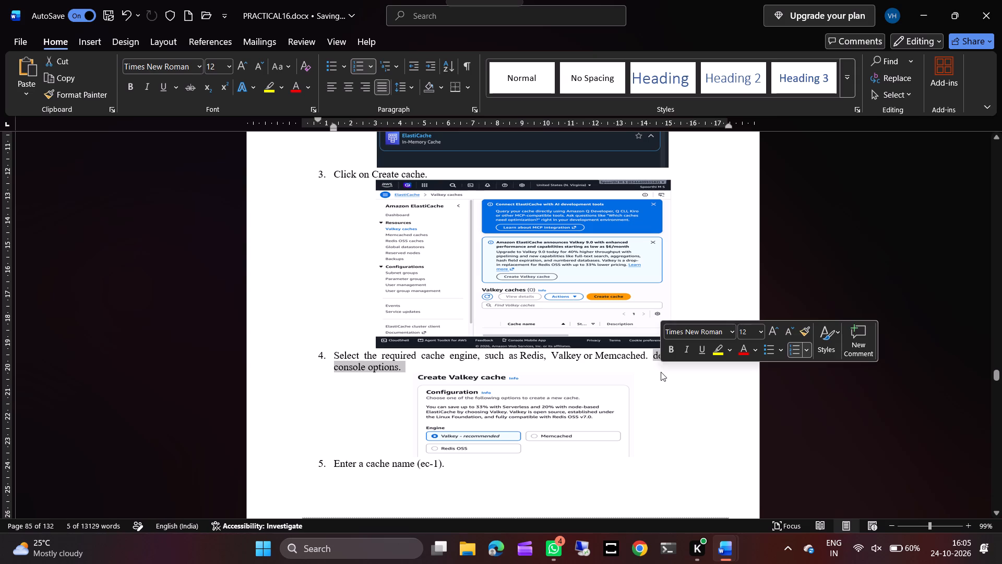
{"action": "key", "text": "BackSpace"}
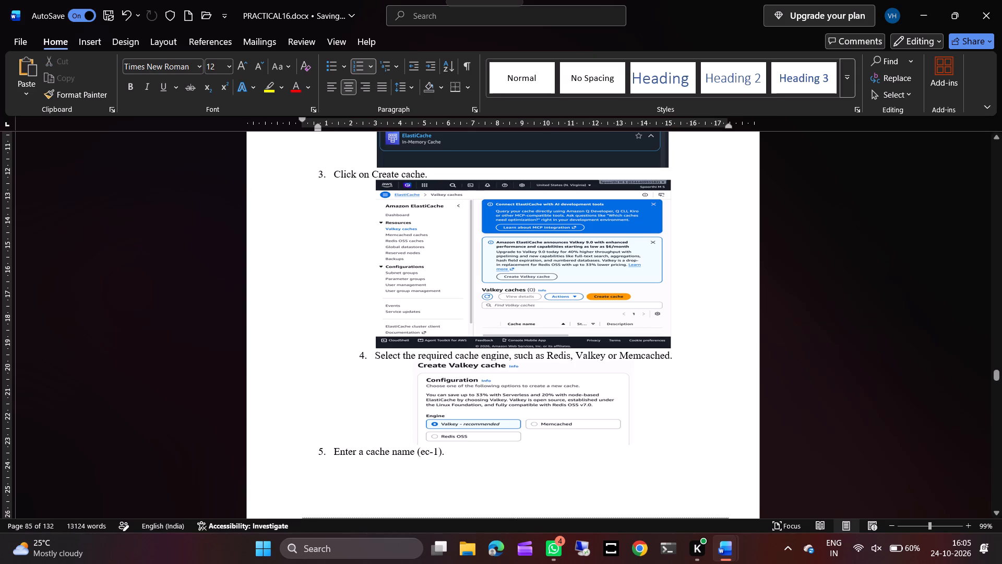
Insert "(Valkey)" after "Memcached" and before the period in procedure item 4.
{"action": "left_click", "coordinate": [670, 357]}
{"action": "key", "text": "space"}
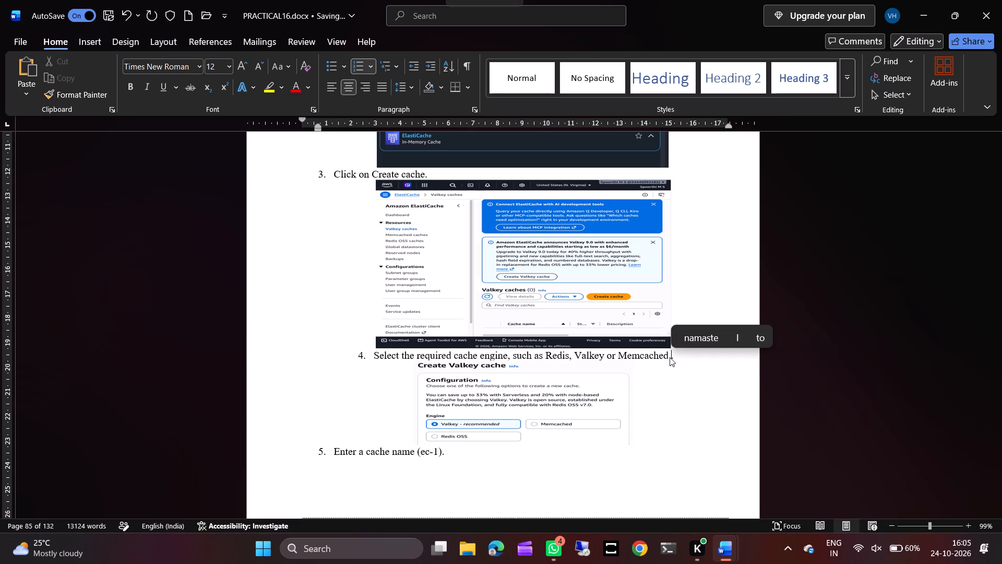
{"action": "key", "text": "shift+parenleft"}
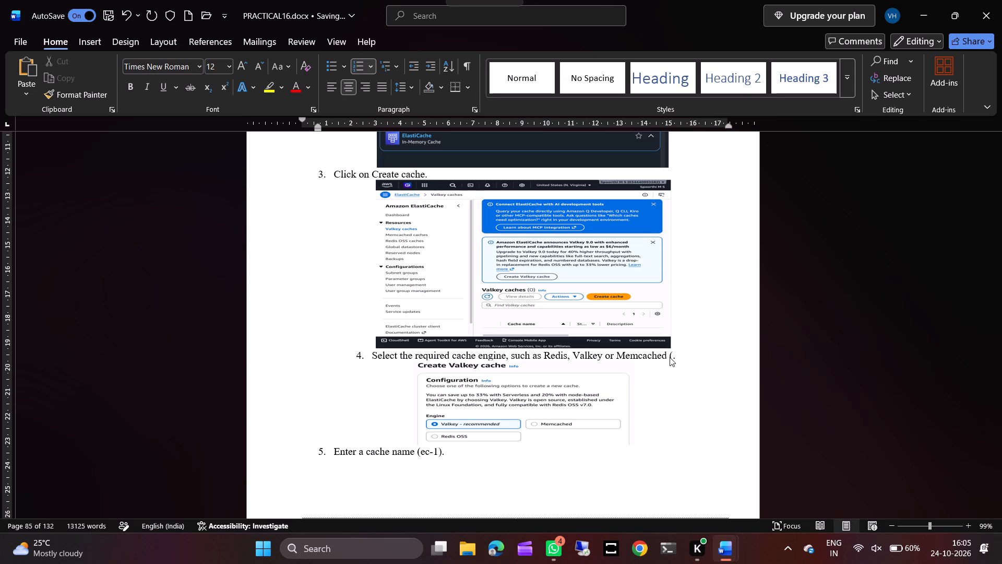
{"action": "type", "text": "Valkey"}
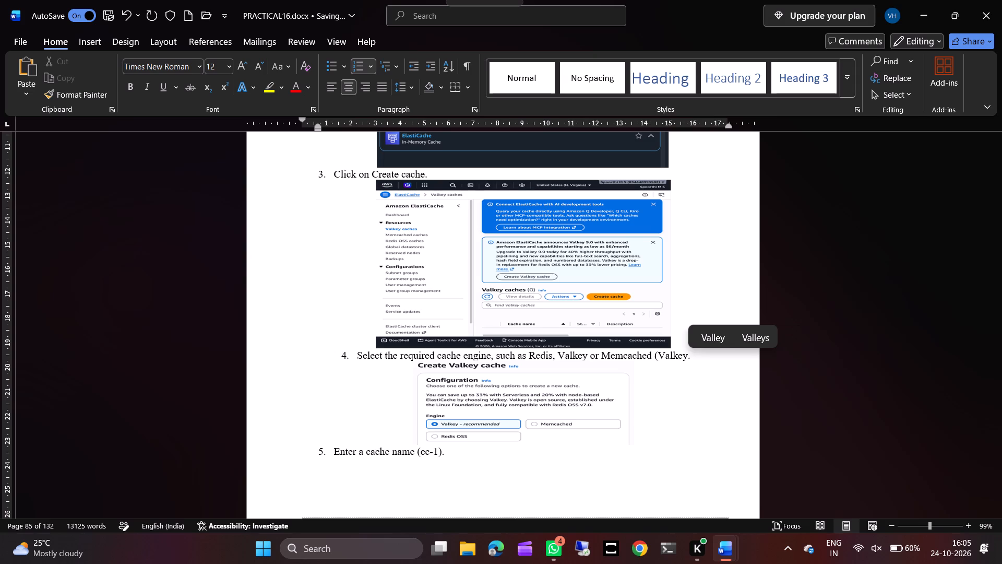
{"action": "key", "text": "shift+parenright"}
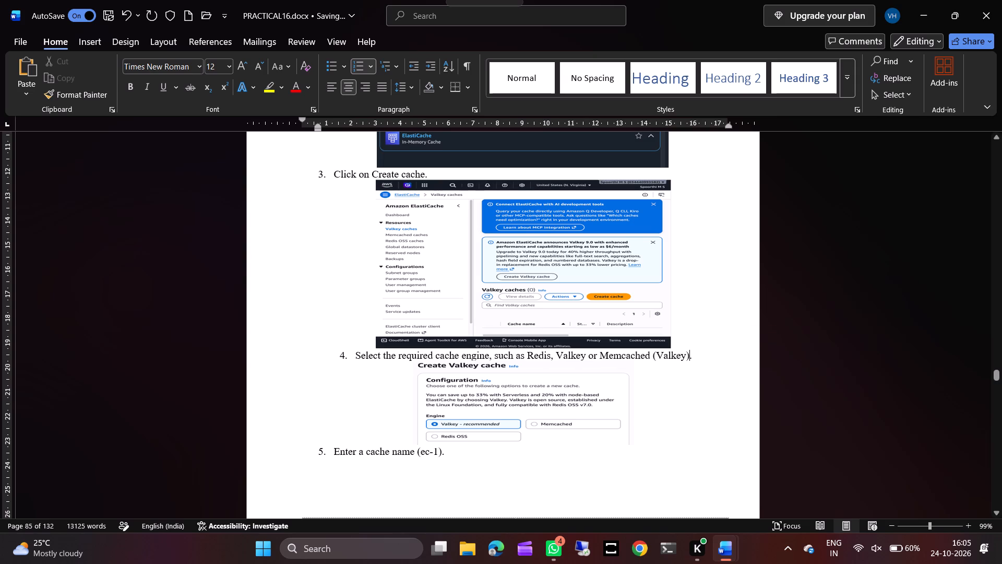
Enlarge the Create Valkey cache screenshot under item 4, making it taller and nearly as wide as the screenshot above it.
{"action": "left_click", "coordinate": [565, 381]}
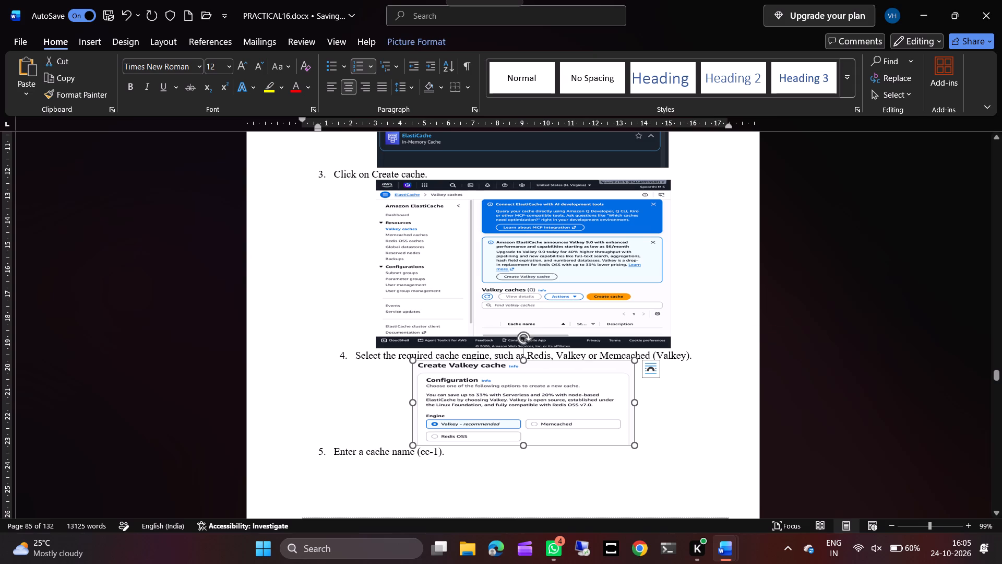
{"action": "left_click_drag", "start_coordinate": [412, 403], "coordinate": [371, 404]}
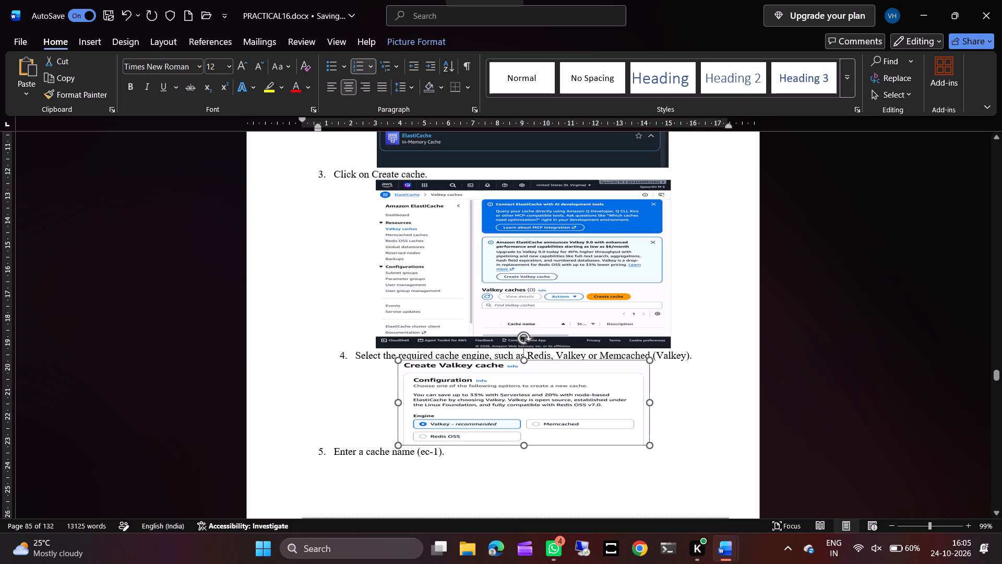
{"action": "left_click_drag", "start_coordinate": [371, 404], "coordinate": [363, 403]}
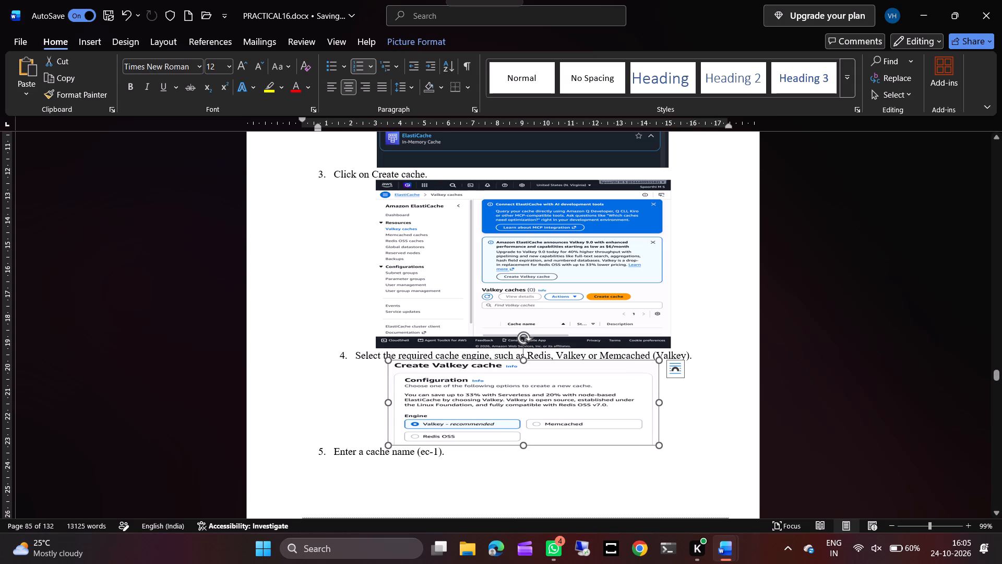
{"action": "left_click_drag", "start_coordinate": [526, 448], "coordinate": [526, 465]}
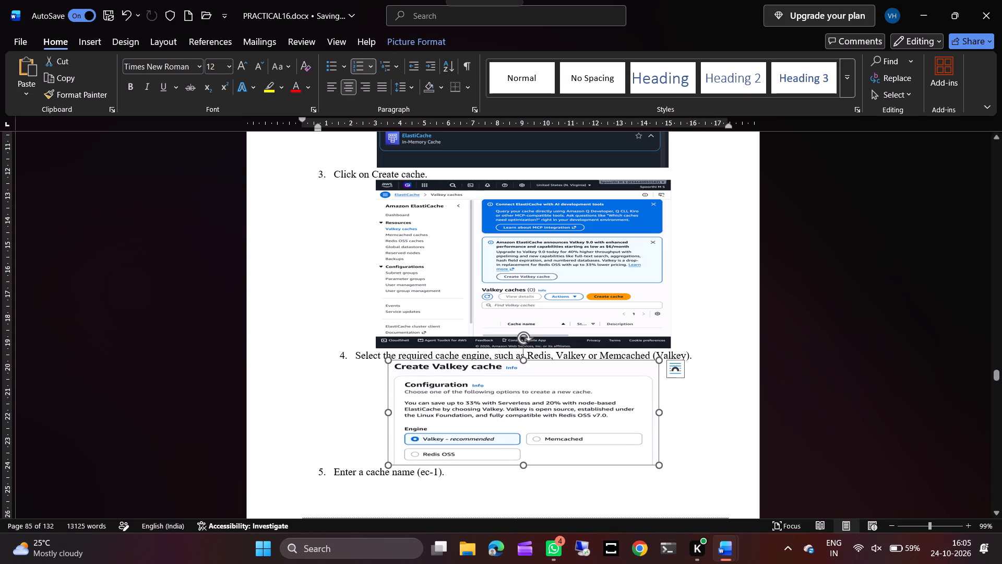
{"action": "left_click_drag", "start_coordinate": [388, 411], "coordinate": [371, 409]}
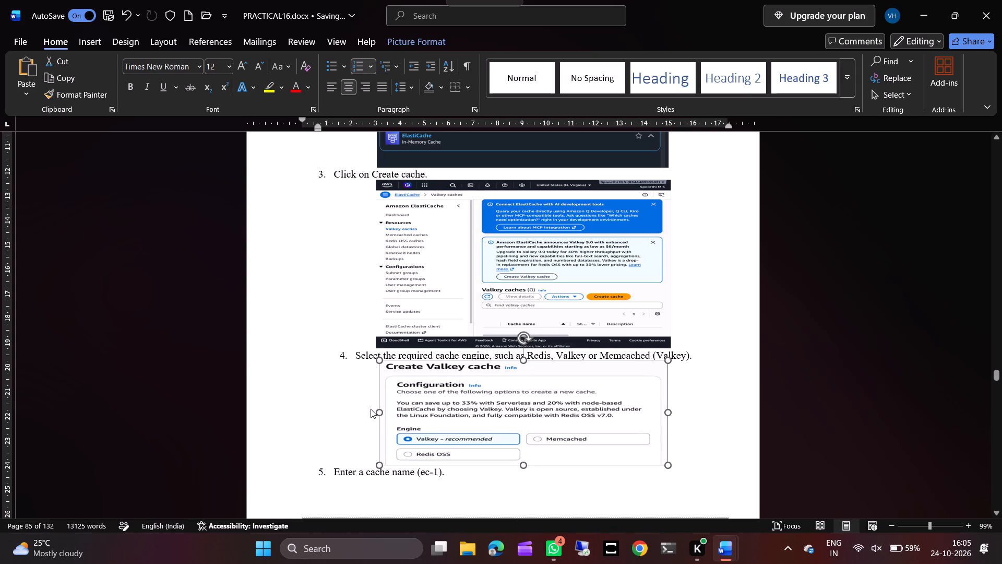
Enlarge the cache Settings screenshot that follows procedure item 5 in both width and height.
{"action": "scroll", "coordinate": [438, 414], "scroll_direction": "down", "scroll_amount": 1}
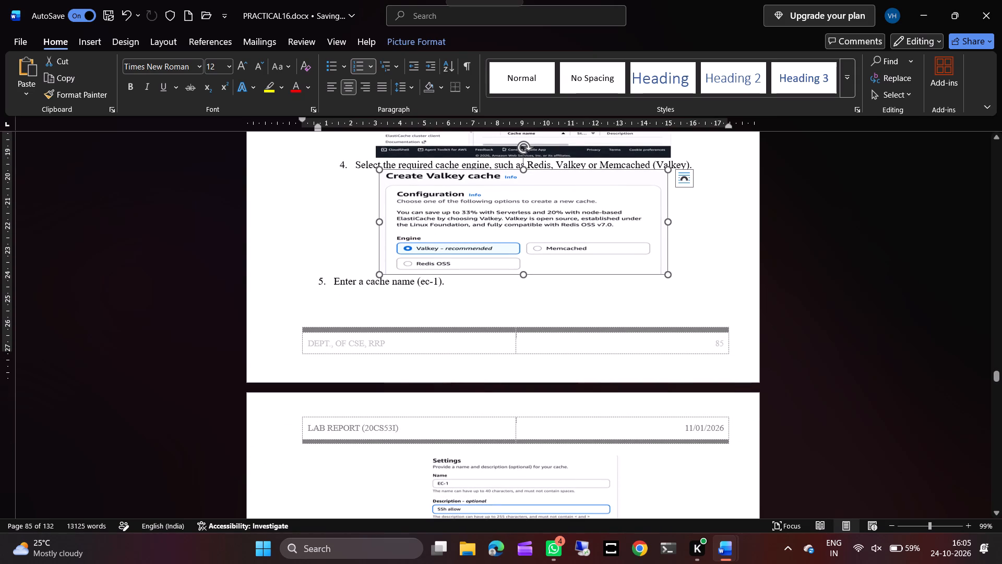
{"action": "left_click", "coordinate": [447, 308]}
{"action": "scroll", "coordinate": [447, 308], "scroll_direction": "down", "scroll_amount": 1}
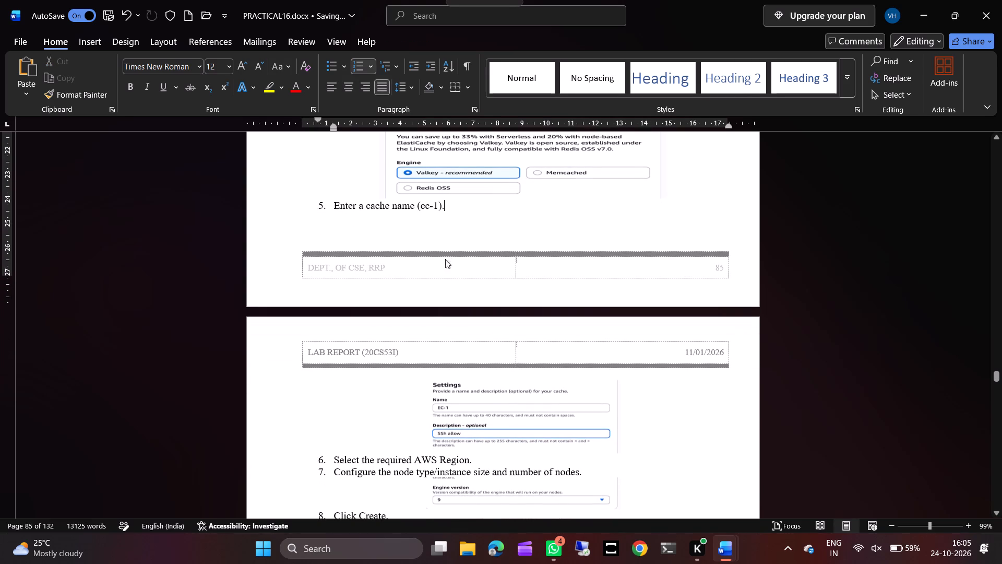
{"action": "left_click", "coordinate": [464, 434]}
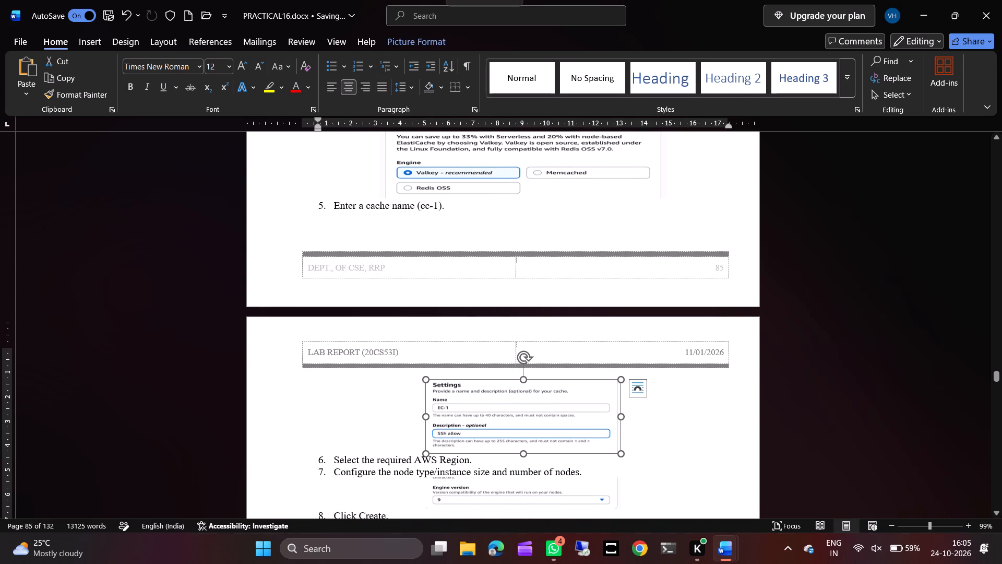
{"action": "left_click_drag", "start_coordinate": [426, 415], "coordinate": [385, 415]}
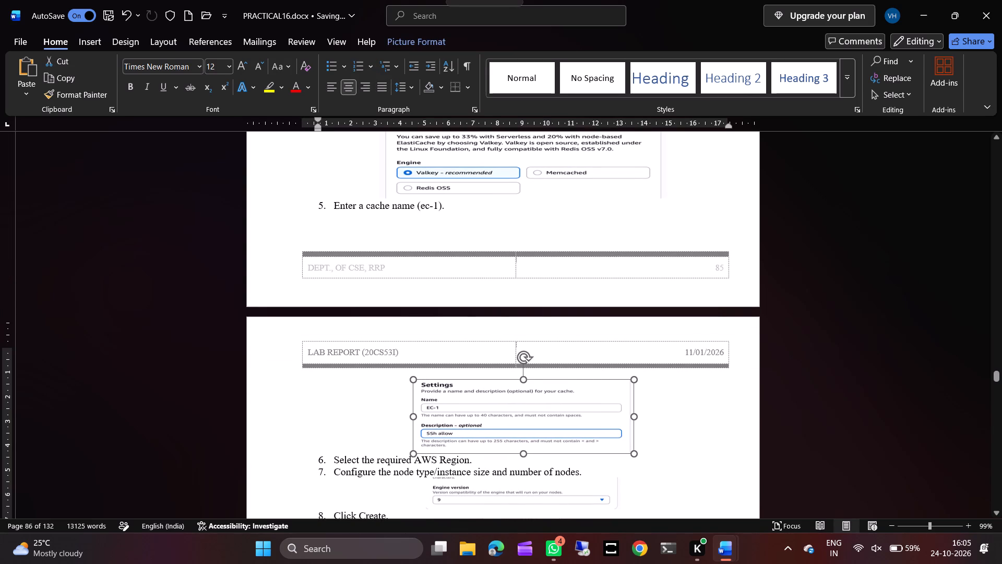
{"action": "left_click_drag", "start_coordinate": [385, 415], "coordinate": [383, 416]}
{"action": "left_click_drag", "start_coordinate": [523, 456], "coordinate": [523, 479]}
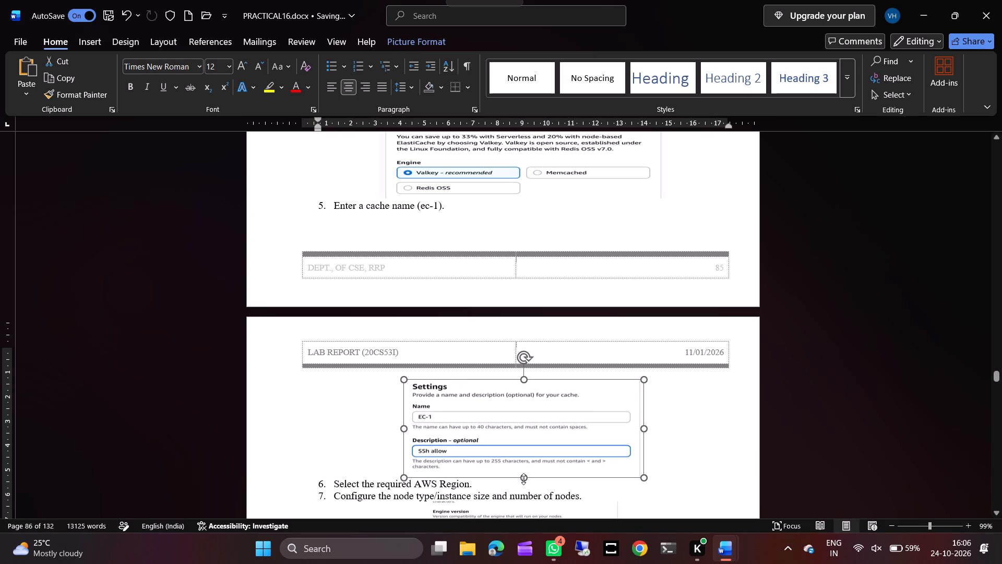
Reword procedure item 5 to "Enter a cache name as ec-1.", removing the parentheses around the name.
{"action": "left_click", "coordinate": [447, 210]}
{"action": "key", "text": "Left"}
{"action": "key", "text": "BackSpace"}
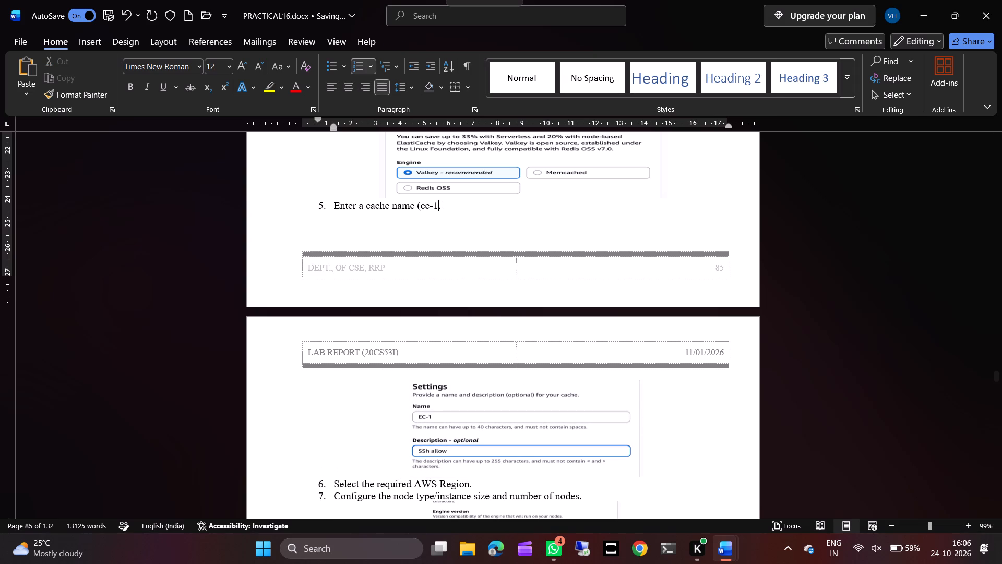
{"action": "key", "text": "Left"}
{"action": "key", "text": "Left"}
{"action": "key", "text": "Left"}
{"action": "key", "text": "Left"}
{"action": "key", "text": "BackSpace"}
{"action": "type", "text": "as"}
{"action": "key", "text": "space"}
Delete the Engine version screenshot below procedure item 7.
{"action": "scroll", "coordinate": [451, 276], "scroll_direction": "down", "scroll_amount": 2}
{"action": "left_click", "coordinate": [451, 276]}
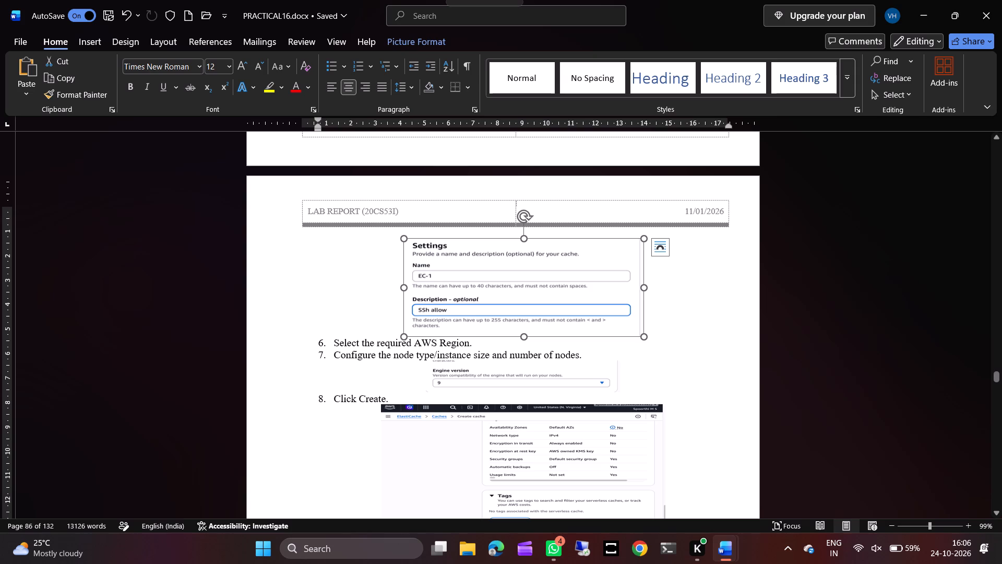
{"action": "left_click", "coordinate": [333, 357]}
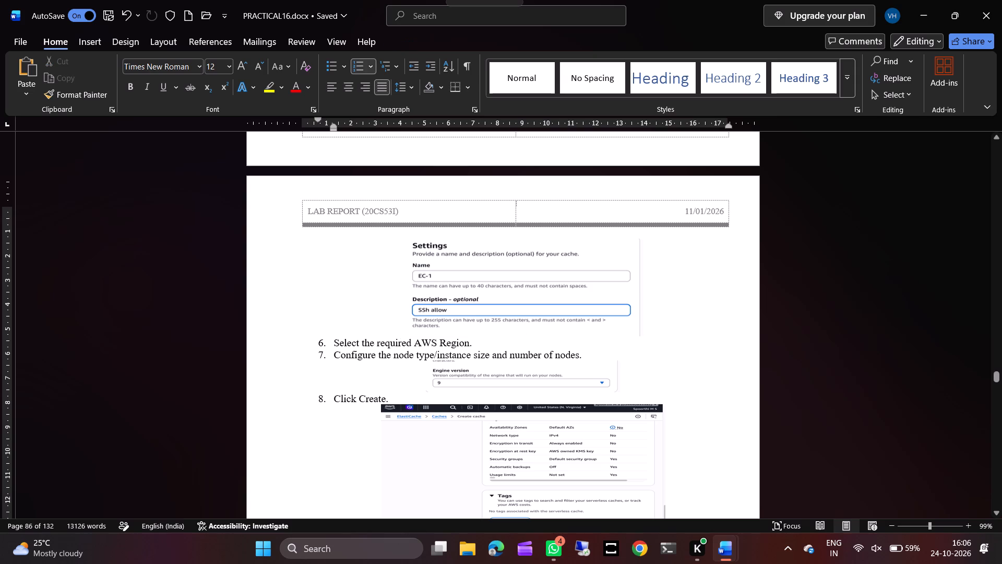
{"action": "left_click", "coordinate": [467, 372]}
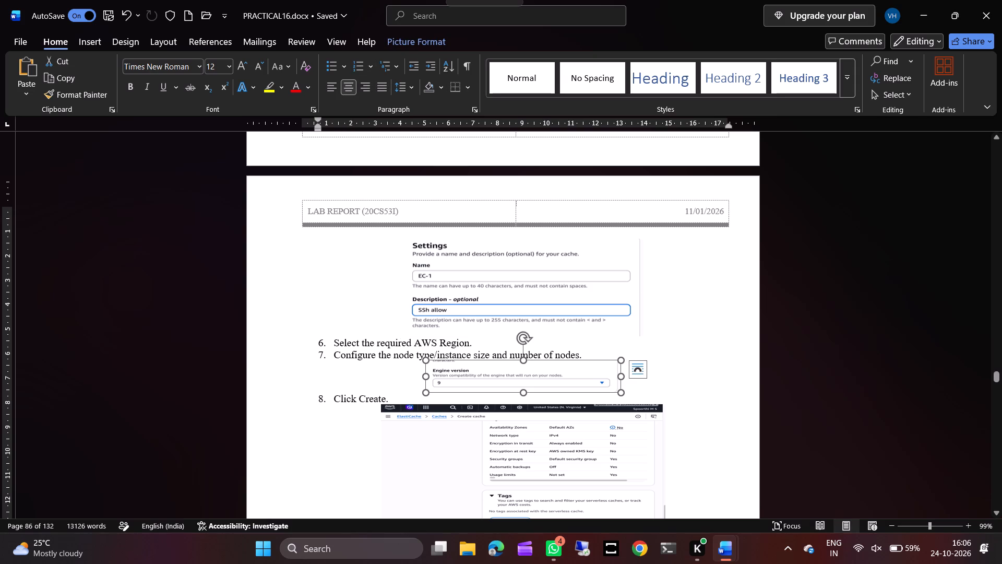
{"action": "key", "text": "BackSpace"}
{"action": "key", "text": "BackSpace"}
{"action": "key", "text": "BackSpace"}
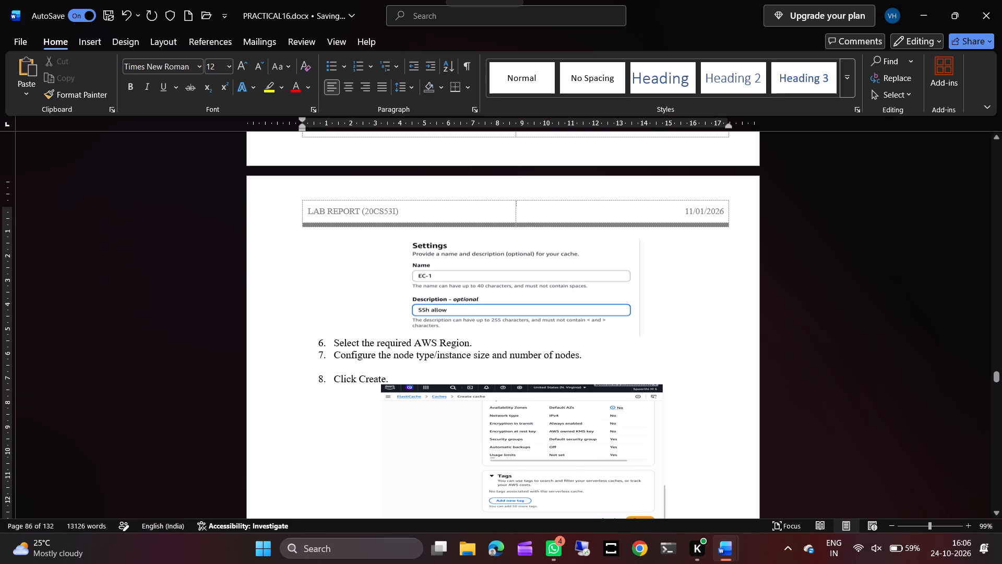
Remove the empty line between procedure item 7 and the Click Create item.
{"action": "key", "text": "BackSpace"}
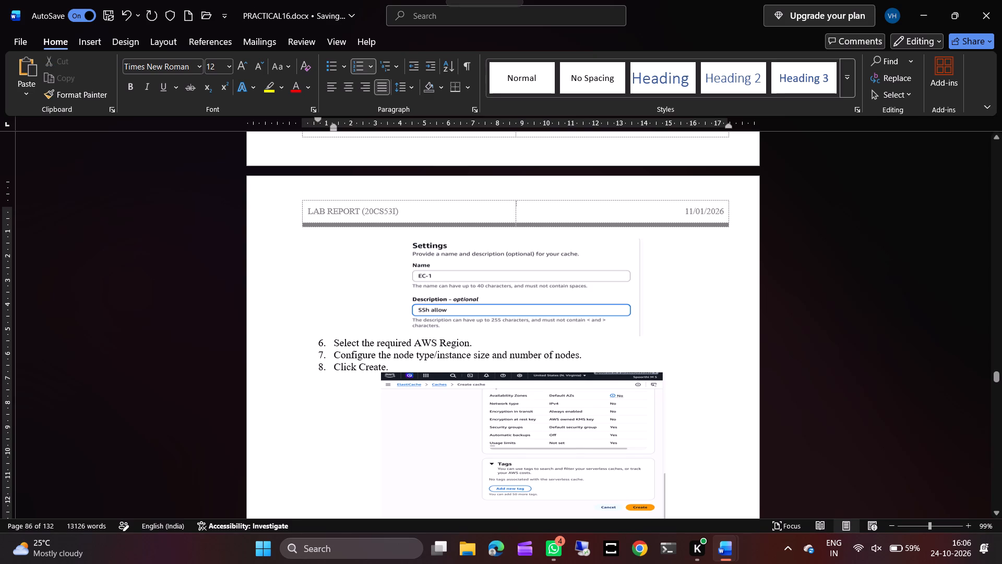
Merge procedure item 7 into item 6 to read "Select the required AWS Region and Configure the node type/instance size and number of nodes.".
{"action": "left_click", "coordinate": [336, 356]}
{"action": "key", "text": "BackSpace"}
{"action": "key", "text": "BackSpace"}
{"action": "key", "text": "BackSpace"}
{"action": "key", "text": "BackSpace"}
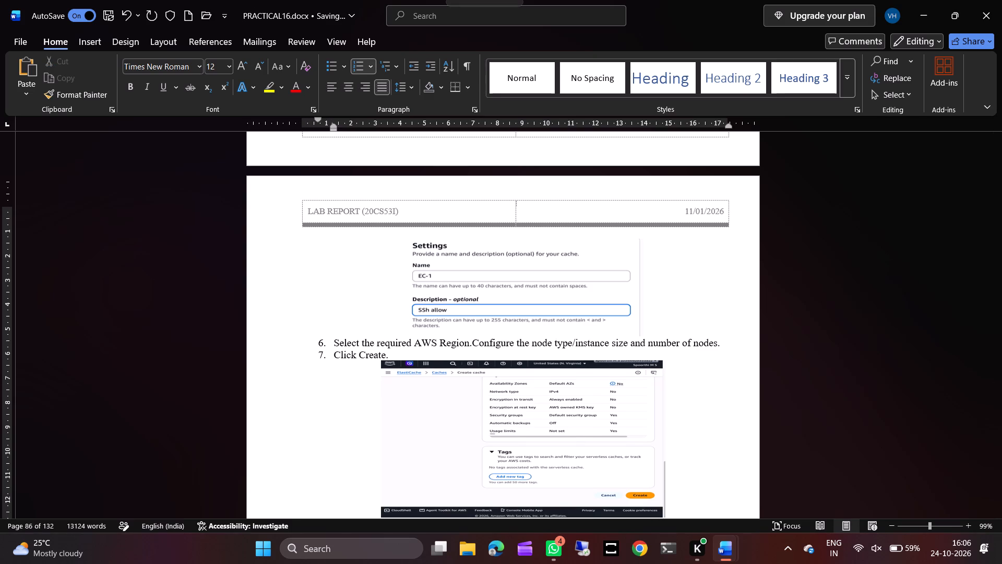
{"action": "key", "text": "space"}
{"action": "key", "text": "BackSpace"}
{"action": "key", "text": "BackSpace"}
{"action": "key", "text": "space"}
{"action": "type", "text": "a"}
{"action": "type", "text": "nd"}
{"action": "key", "text": "space"}
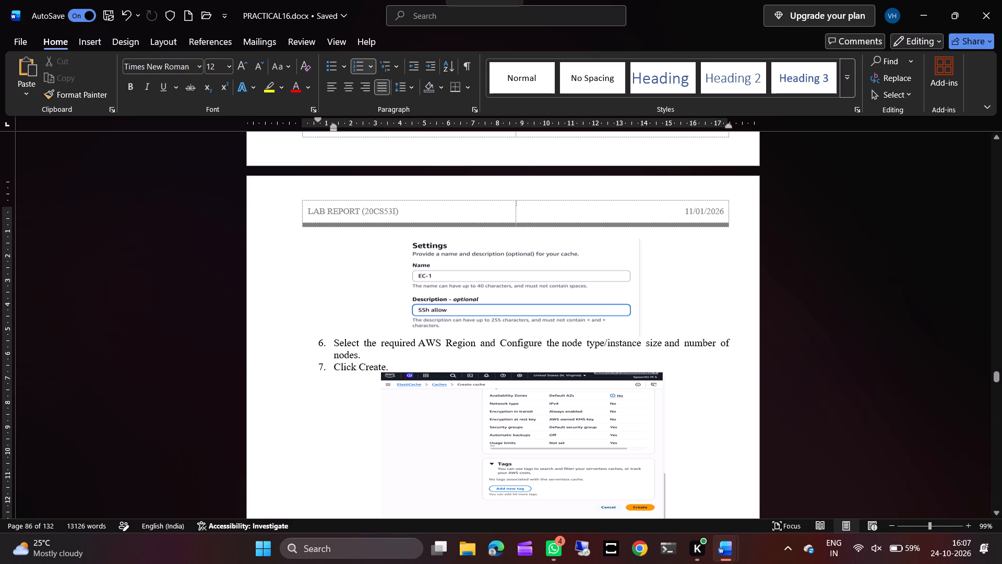
Reword procedure item 7 to "Click on Create.".
{"action": "left_click", "coordinate": [358, 365]}
{"action": "type", "text": "on"}
{"action": "key", "text": "space"}
Resize the Create cache screenshot under procedure item 7, making it slightly shorter and a little wider.
{"action": "left_click", "coordinate": [435, 397]}
{"action": "scroll", "coordinate": [435, 397], "scroll_direction": "down", "scroll_amount": 2}
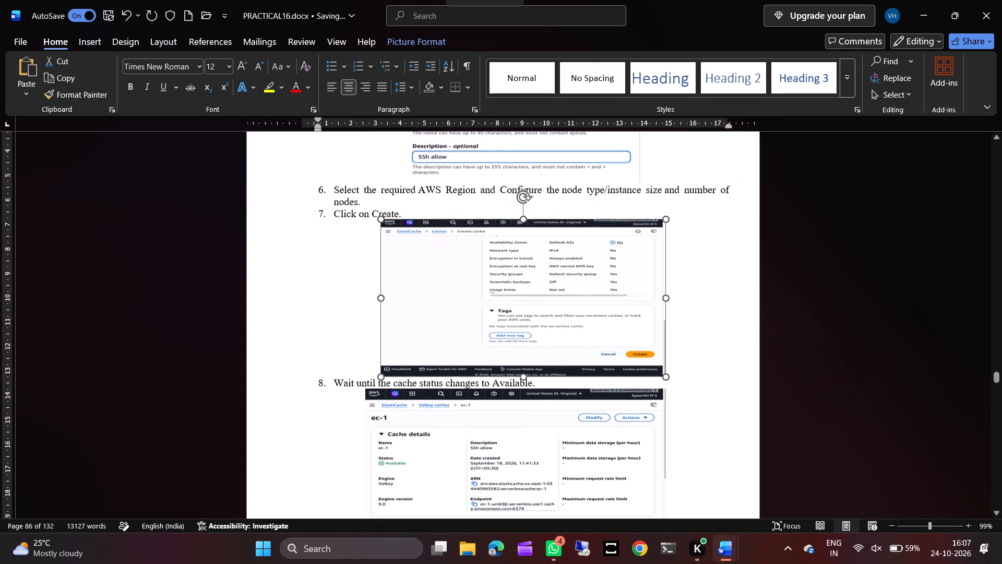
{"action": "left_click_drag", "start_coordinate": [382, 376], "coordinate": [396, 351]}
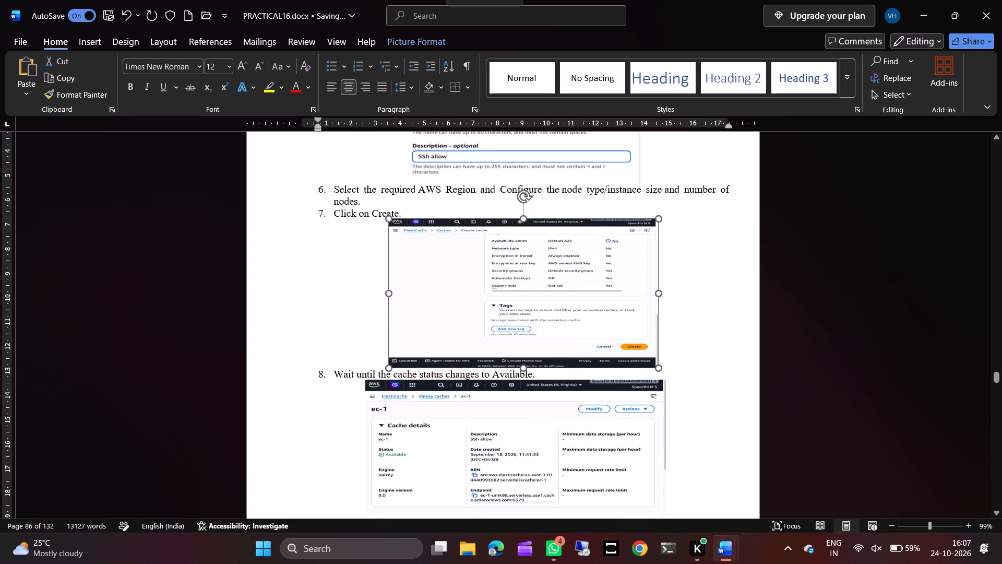
{"action": "left_click_drag", "start_coordinate": [396, 351], "coordinate": [389, 357]}
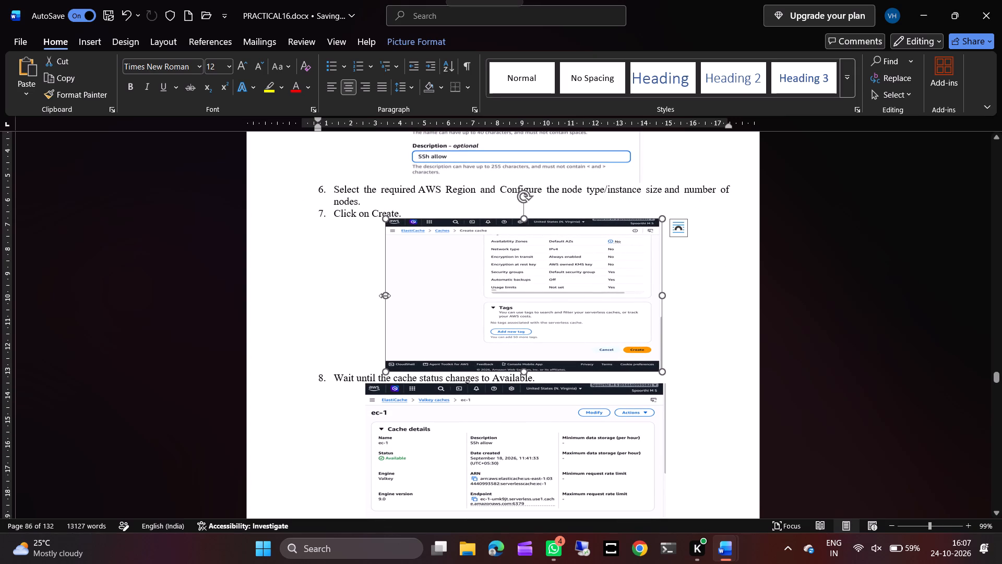
{"action": "left_click_drag", "start_coordinate": [385, 296], "coordinate": [361, 301]}
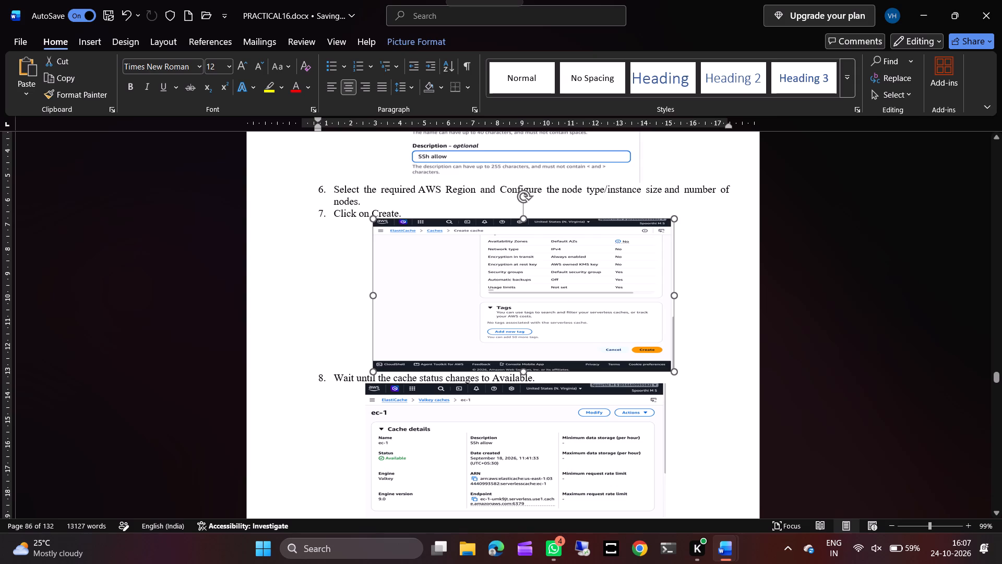
{"action": "left_click_drag", "start_coordinate": [361, 301], "coordinate": [361, 301]}
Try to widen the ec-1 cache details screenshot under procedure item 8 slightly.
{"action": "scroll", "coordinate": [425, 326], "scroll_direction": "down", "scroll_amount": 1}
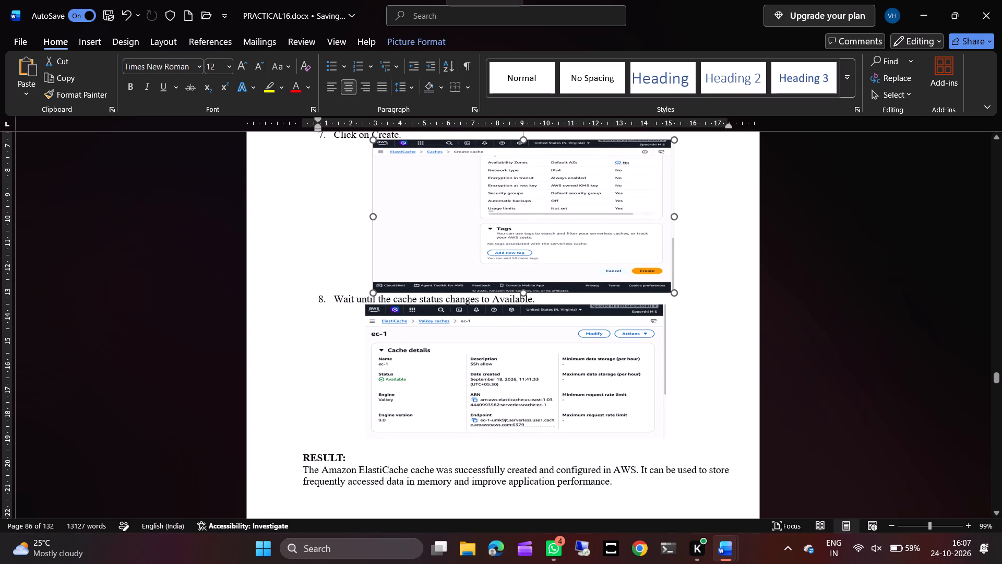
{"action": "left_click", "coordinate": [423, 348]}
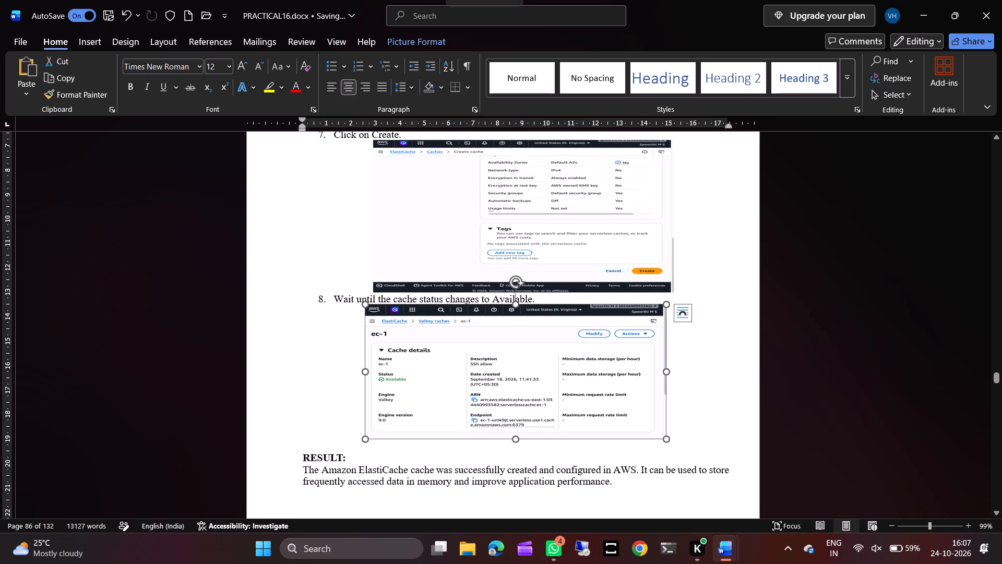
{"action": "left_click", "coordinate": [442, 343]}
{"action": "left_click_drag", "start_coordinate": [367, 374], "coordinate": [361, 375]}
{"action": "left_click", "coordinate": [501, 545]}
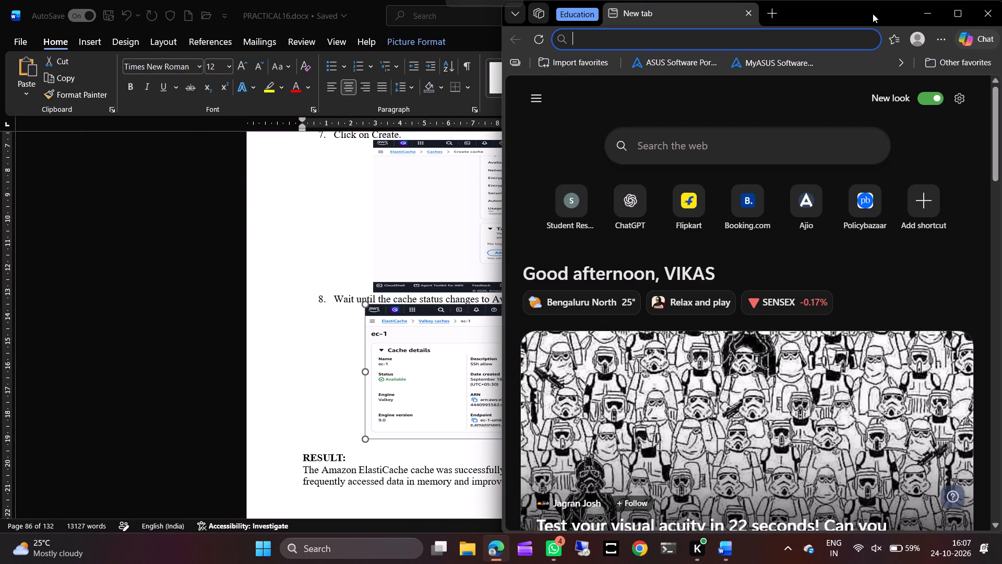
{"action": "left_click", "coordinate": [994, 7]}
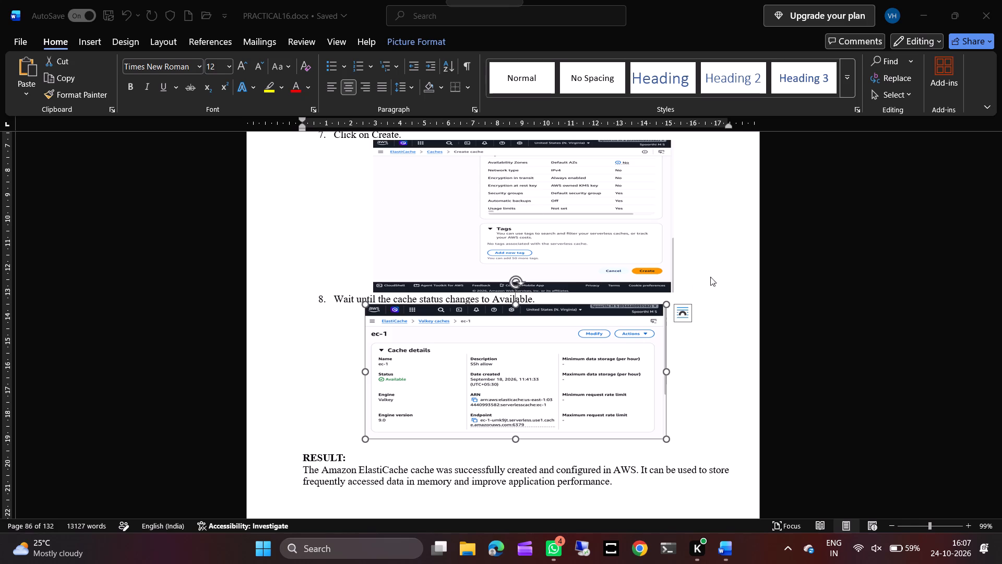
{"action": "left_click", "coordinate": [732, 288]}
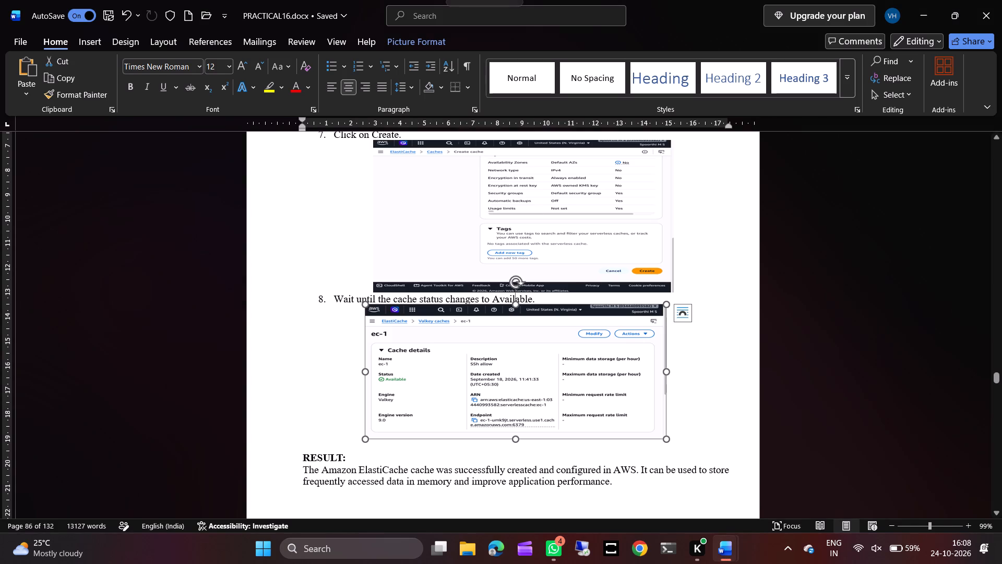
Renumber the heading above "CREATING S3 VERSIONING IN AWS" as PRACTICAL – 38.
{"action": "left_click", "coordinate": [695, 354]}
{"action": "scroll", "coordinate": [695, 354], "scroll_direction": "down", "scroll_amount": 3}
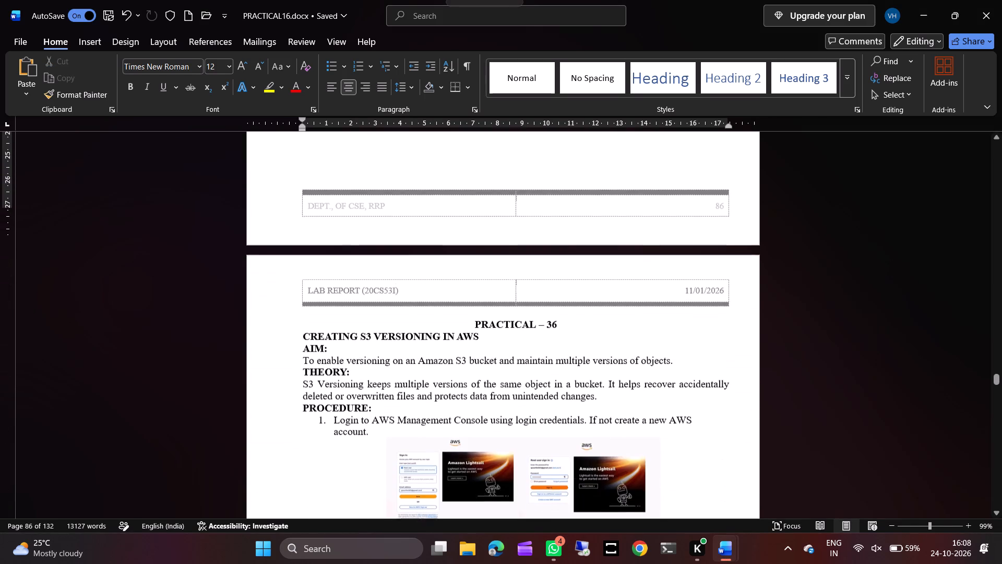
{"action": "scroll", "coordinate": [695, 354], "scroll_direction": "down", "scroll_amount": 1}
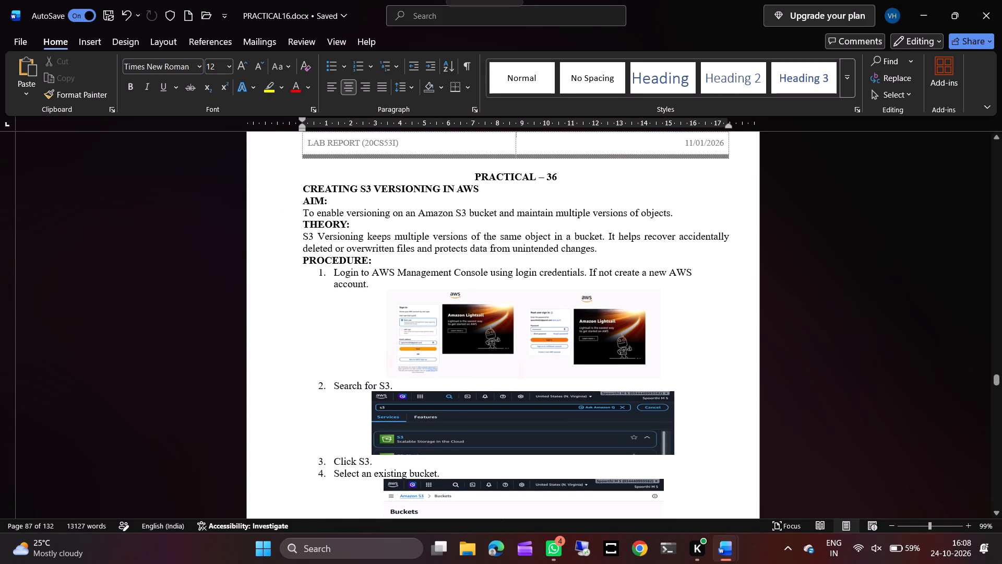
{"action": "left_click", "coordinate": [560, 177]}
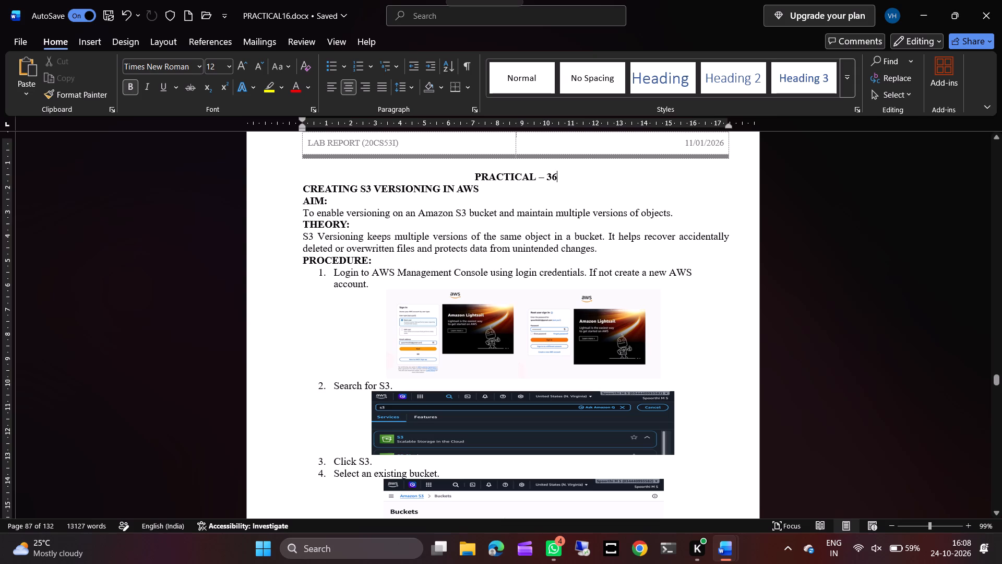
{"action": "key", "text": "BackSpace"}
{"action": "key", "text": "8"}
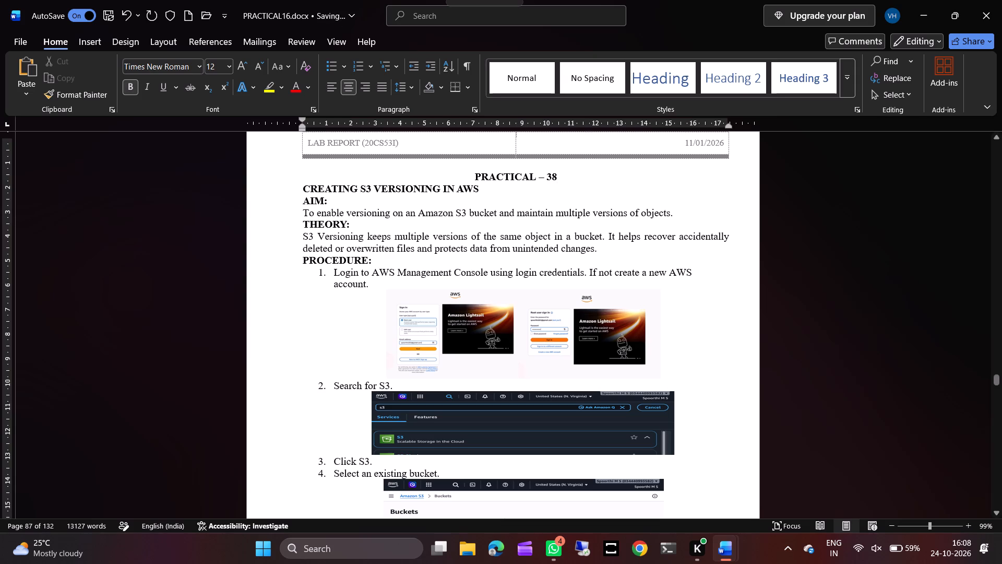
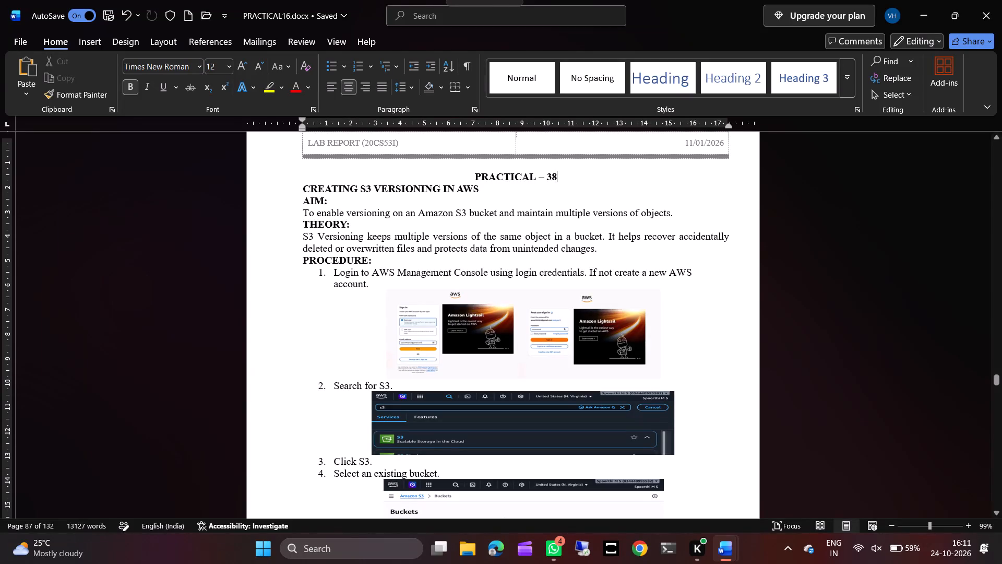
In procedure item 1 of Practical 38, insert "by" before "using login credentials" and delete "AWS" before "account".
{"action": "left_click", "coordinate": [492, 275]}
{"action": "type", "text": "by"}
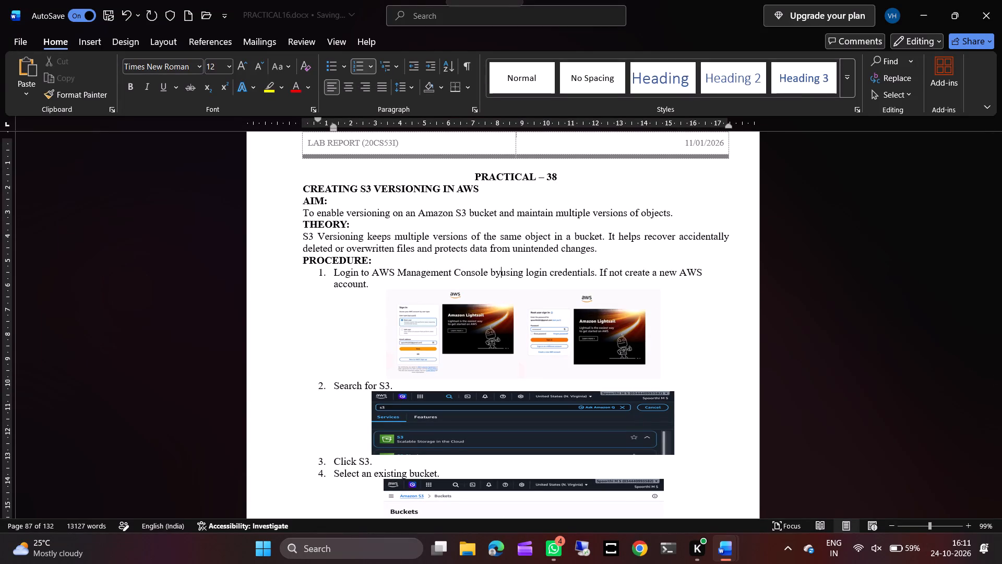
{"action": "key", "text": "space"}
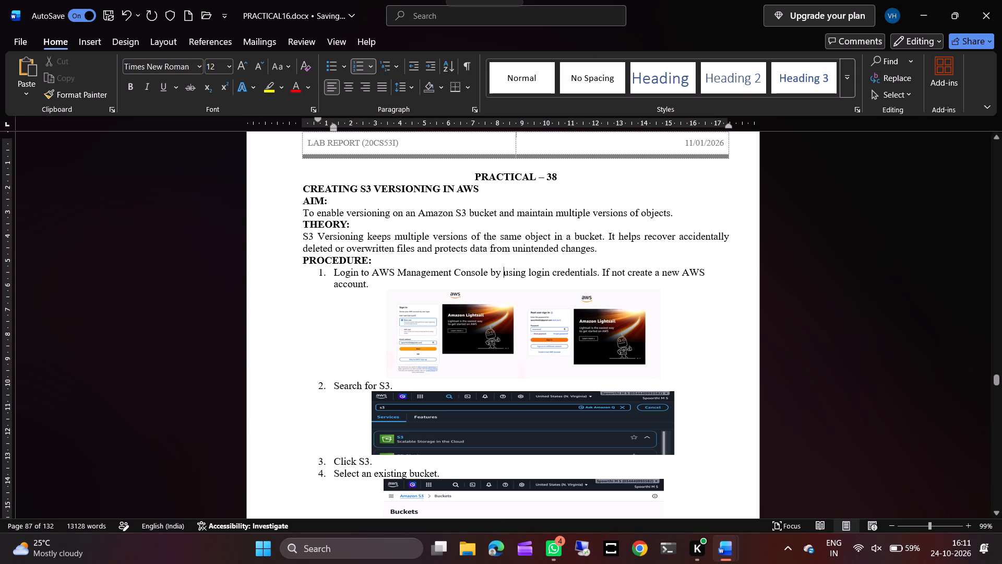
{"action": "left_click_drag", "start_coordinate": [678, 275], "coordinate": [702, 275]}
{"action": "left_click", "coordinate": [702, 275]}
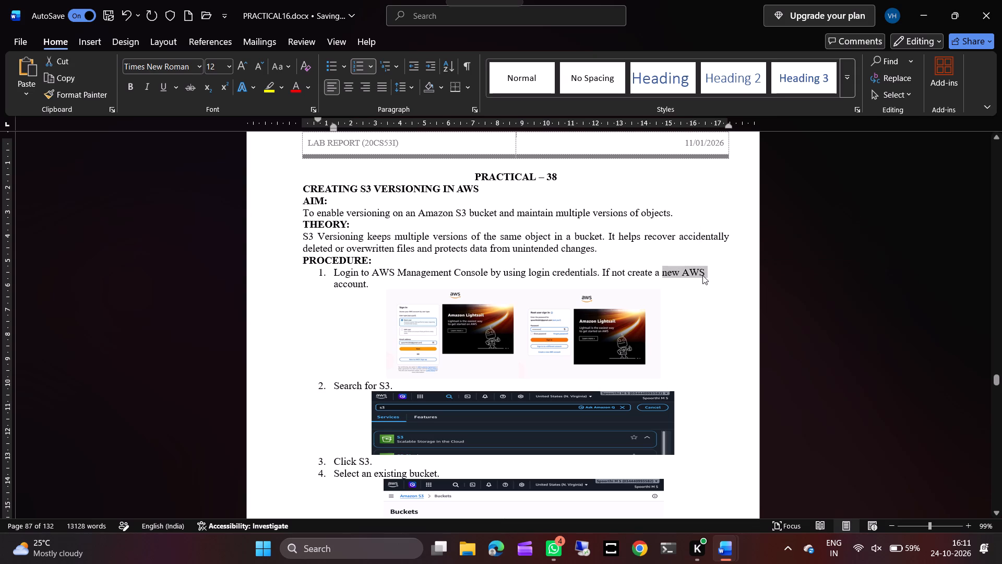
{"action": "left_click_drag", "start_coordinate": [705, 274], "coordinate": [684, 275]}
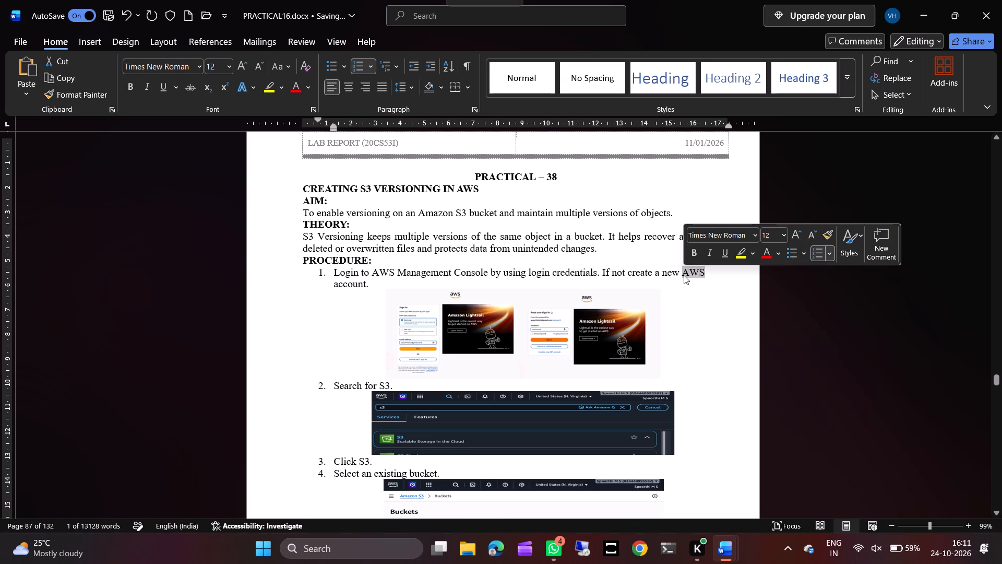
{"action": "key", "text": "BackSpace"}
Extend the end of procedure item 1 so it reads "If not create a new account and login.".
{"action": "key", "text": "Right"}
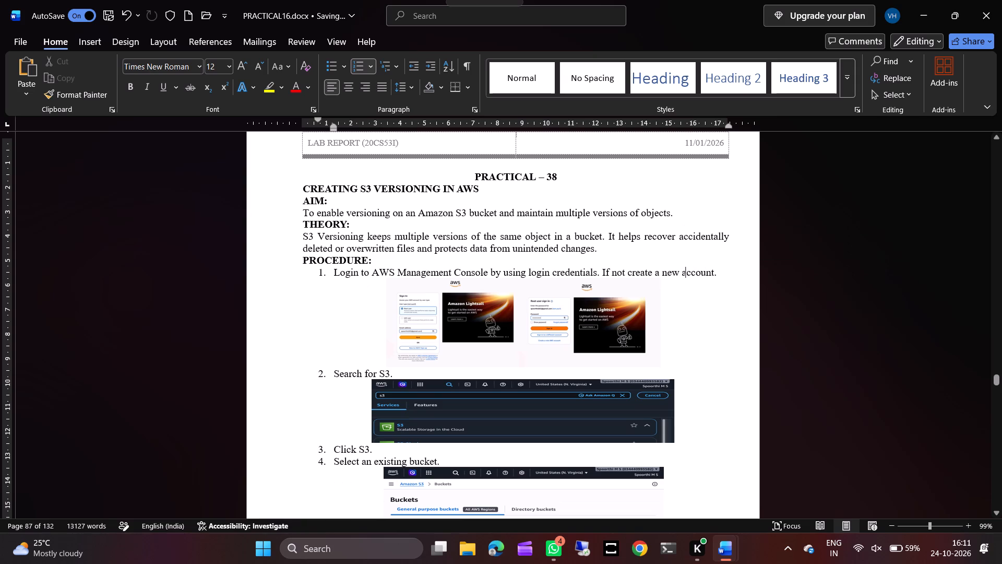
{"action": "key", "text": "Right"}
{"action": "key", "text": "Right"}
{"action": "key", "text": "Right"}
{"action": "key", "text": "Right"}
{"action": "key", "text": "Right"}
{"action": "key", "text": "Right"}
{"action": "key", "text": "space"}
{"action": "key", "text": "a"}
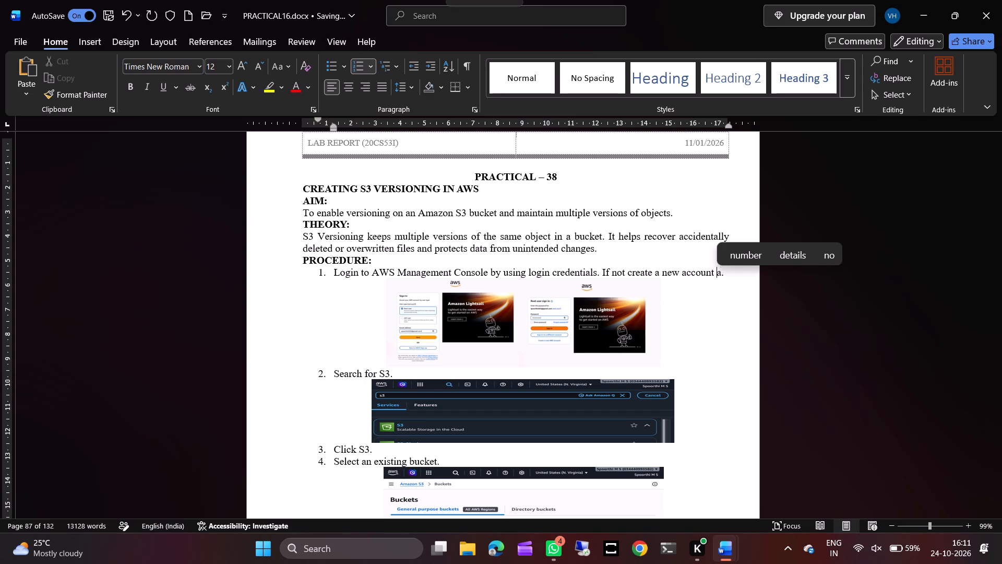
{"action": "type", "text": "nd"}
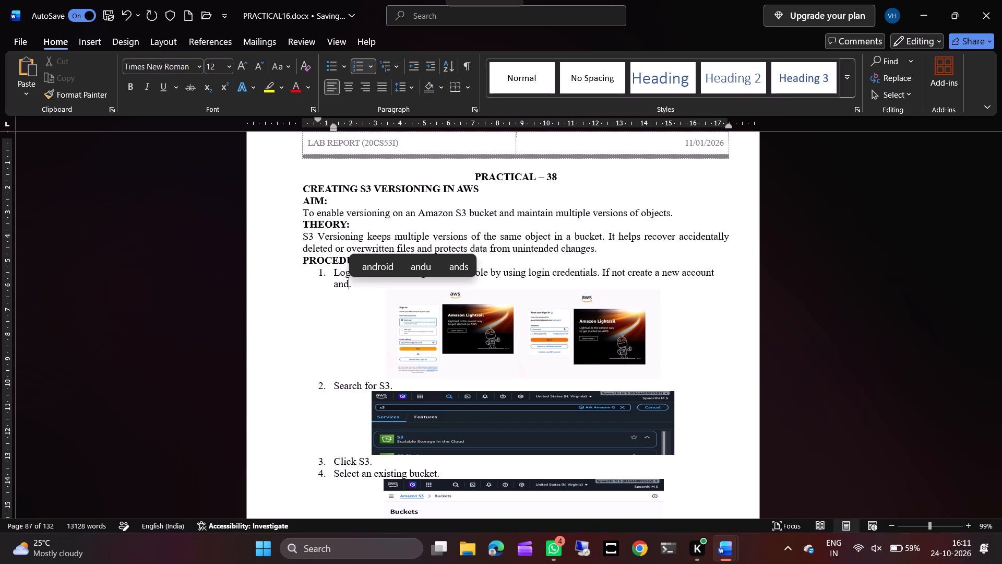
{"action": "key", "text": "space"}
{"action": "type", "text": "log"}
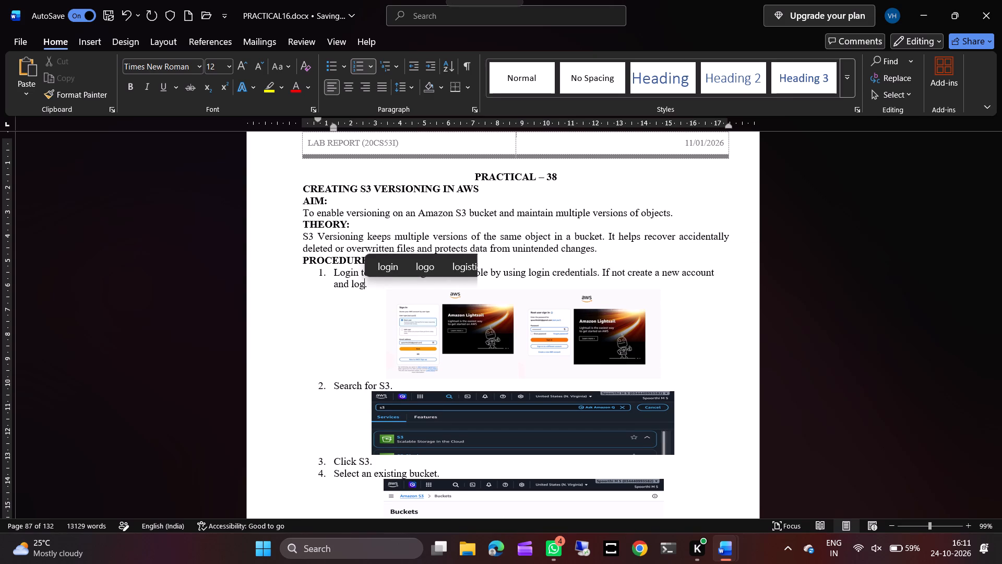
{"action": "type", "text": "in"}
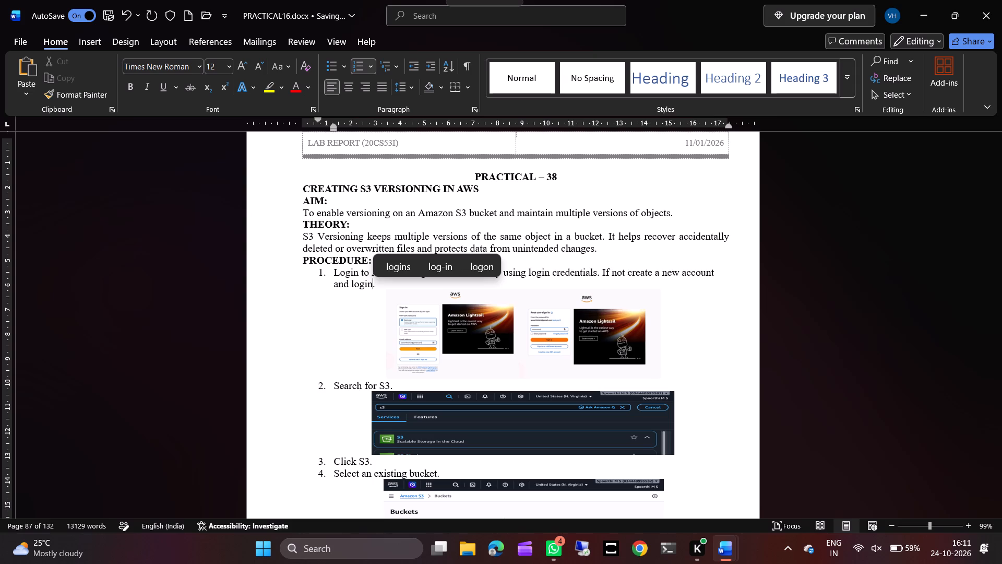
Delete both AWS sign-in screenshots under procedure item 1, along with the empty line they occupy.
{"action": "left_click", "coordinate": [581, 311]}
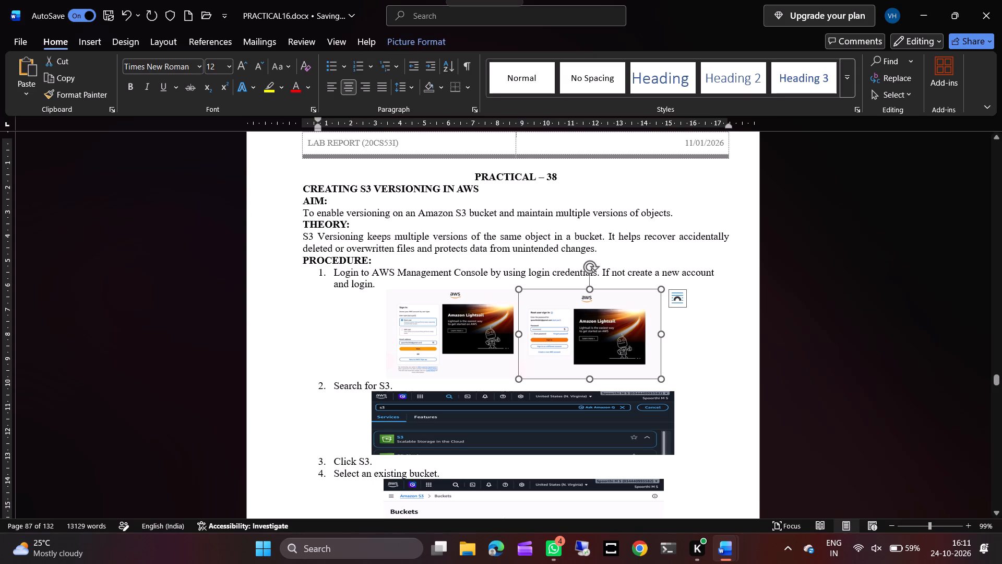
{"action": "key", "text": "BackSpace"}
{"action": "key", "text": "BackSpace"}
{"action": "key", "text": "BackSpace"}
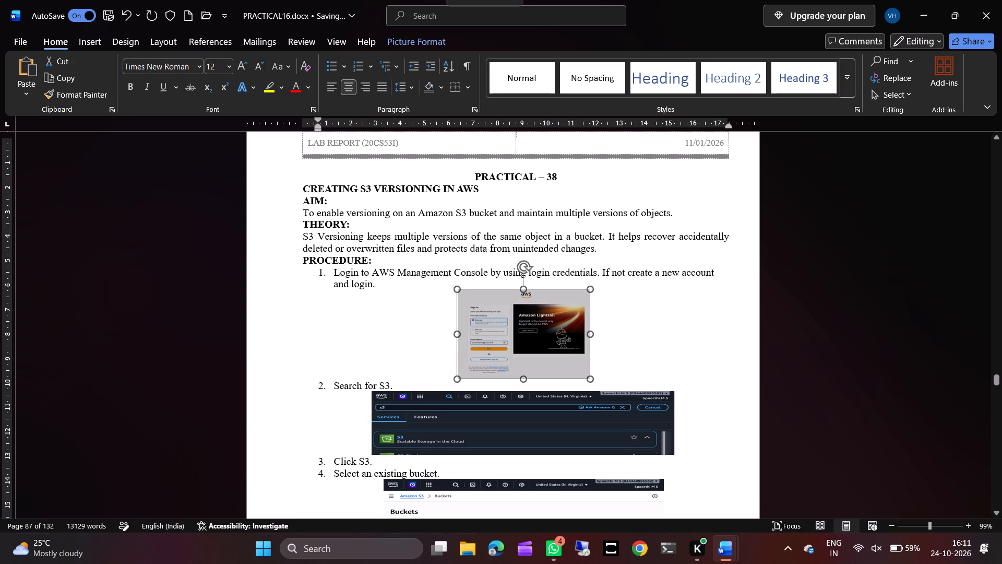
{"action": "key", "text": "BackSpace"}
{"action": "key", "text": "BackSpace"}
{"action": "key", "text": "BackSpace"}
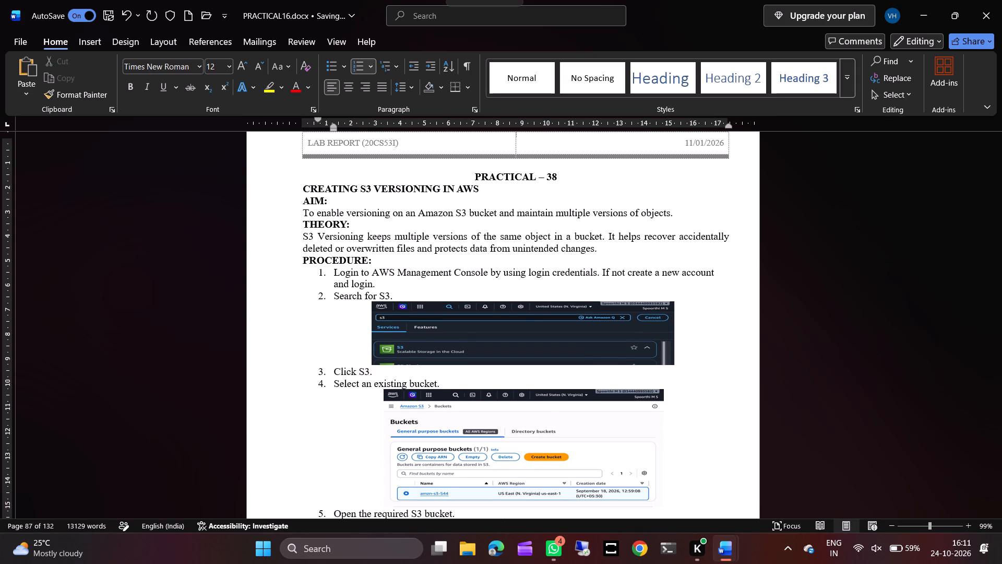
Make the S3 search screenshot under procedure item 2 taller, keeping its width.
{"action": "left_click", "coordinate": [587, 342]}
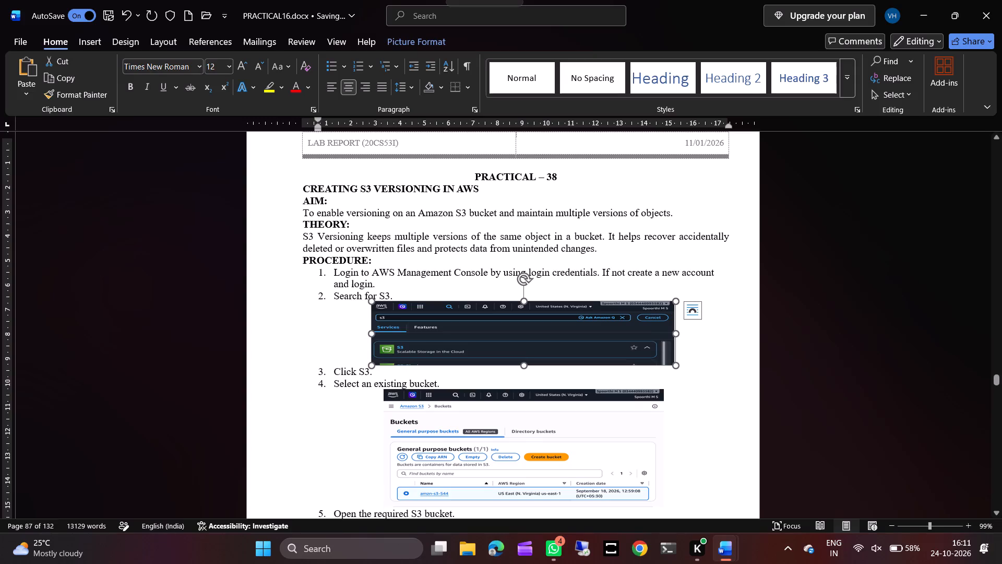
{"action": "left_click_drag", "start_coordinate": [524, 361], "coordinate": [524, 394]}
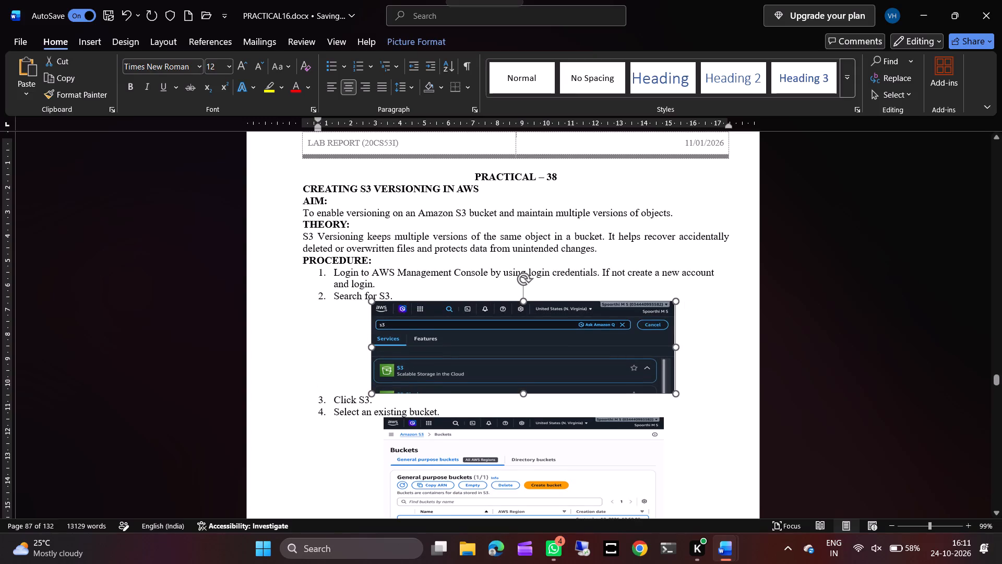
{"action": "left_click_drag", "start_coordinate": [524, 394], "coordinate": [524, 407]}
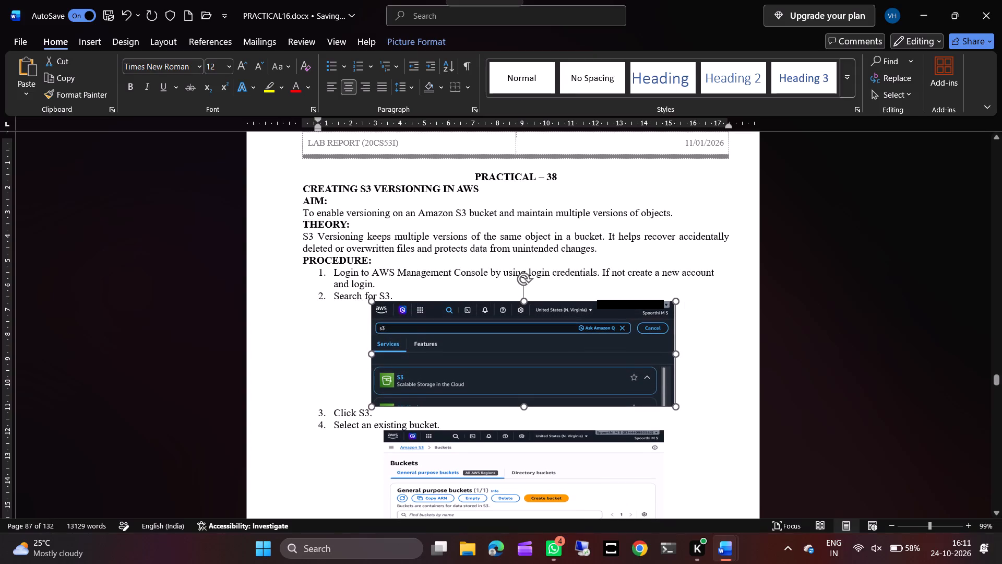
{"action": "left_click_drag", "start_coordinate": [524, 407], "coordinate": [522, 406]}
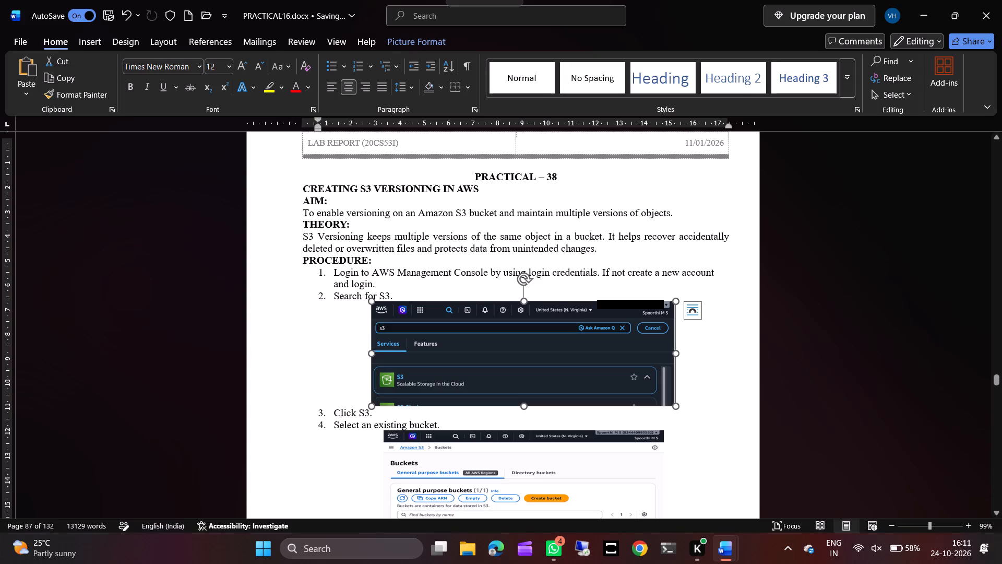
Reword procedure item 3 to "Click on S3.".
{"action": "left_click", "coordinate": [360, 413]}
{"action": "type", "text": "on"}
{"action": "key", "text": "space"}
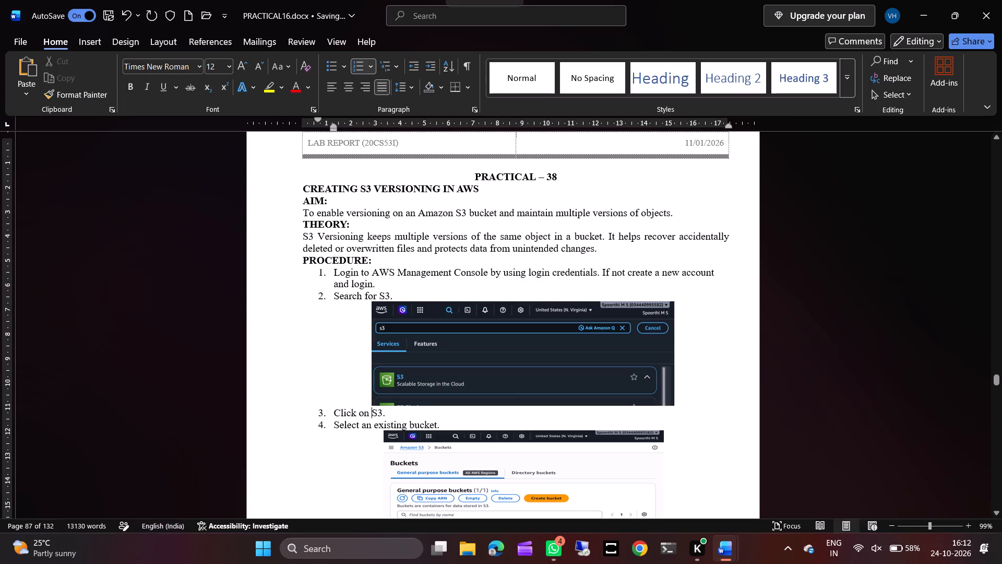
Widen the Buckets screenshot under procedure item 4 to about the width of the S3 search screenshot above it.
{"action": "left_click", "coordinate": [335, 424]}
{"action": "scroll", "coordinate": [424, 443], "scroll_direction": "down", "scroll_amount": 1}
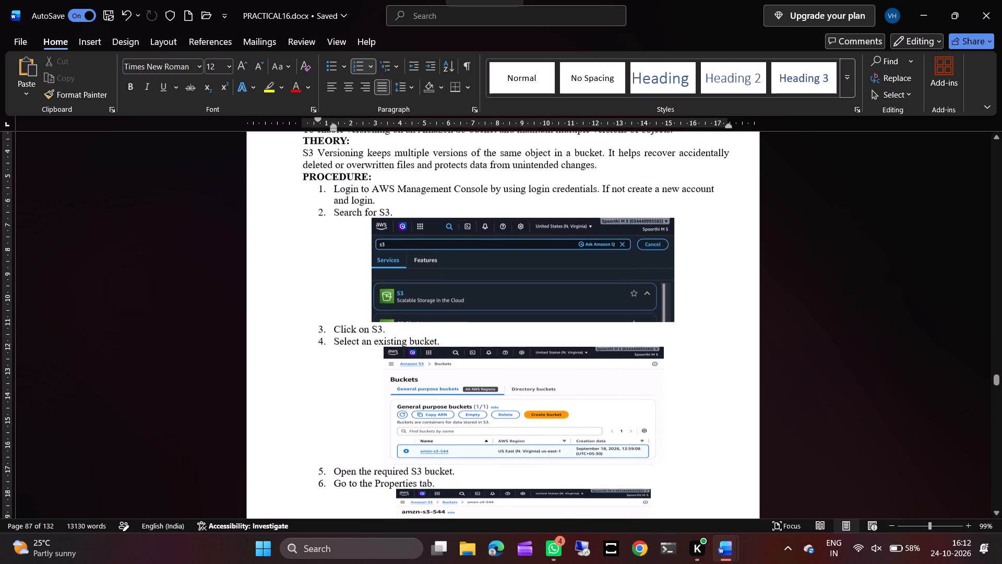
{"action": "left_click", "coordinate": [426, 428]}
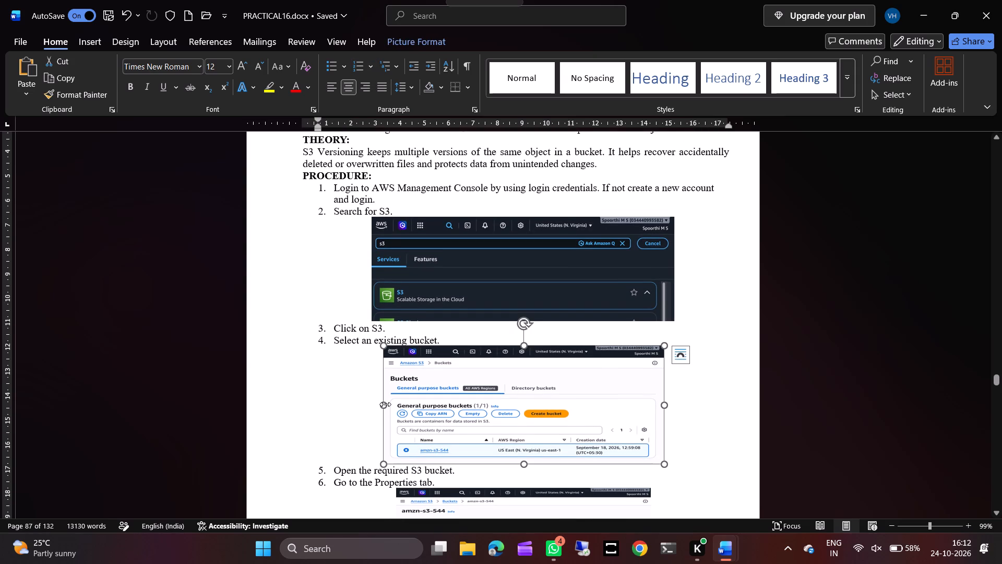
{"action": "left_click_drag", "start_coordinate": [385, 404], "coordinate": [362, 406]}
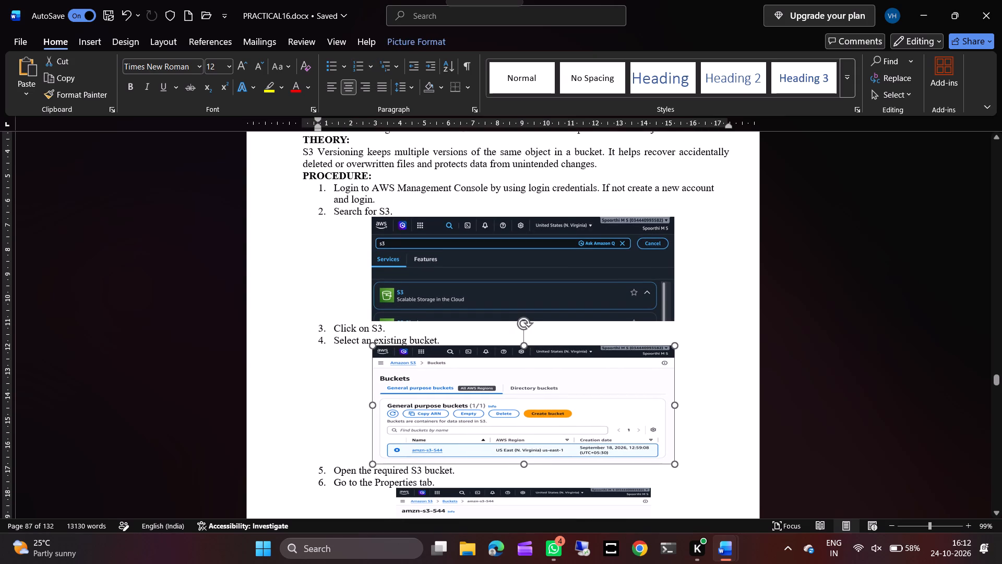
{"action": "left_click_drag", "start_coordinate": [362, 406], "coordinate": [360, 406]}
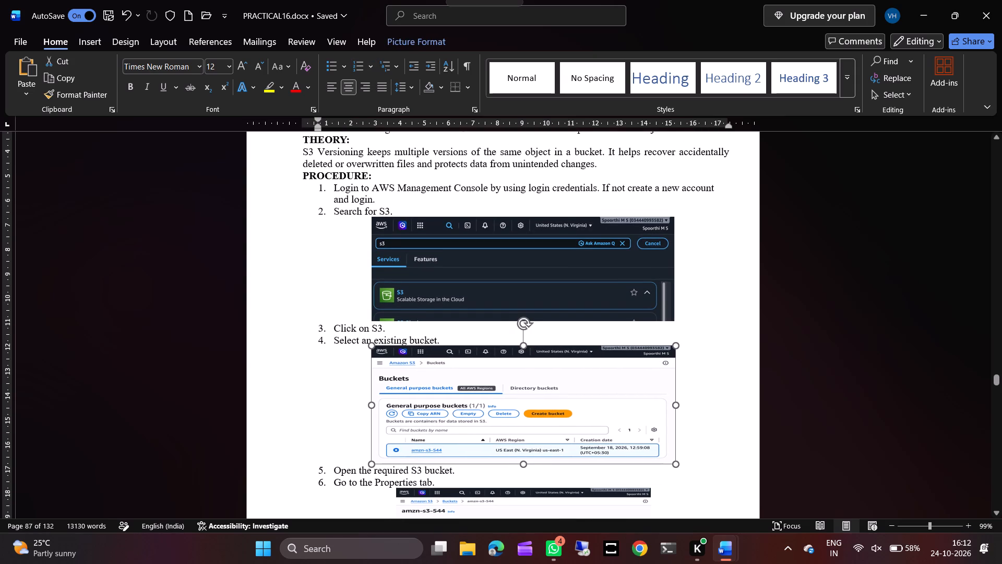
{"action": "left_click_drag", "start_coordinate": [360, 406], "coordinate": [360, 406]}
Switch to Microsoft Edge and search the web for "photo frame ideas".
{"action": "left_click", "coordinate": [497, 545]}
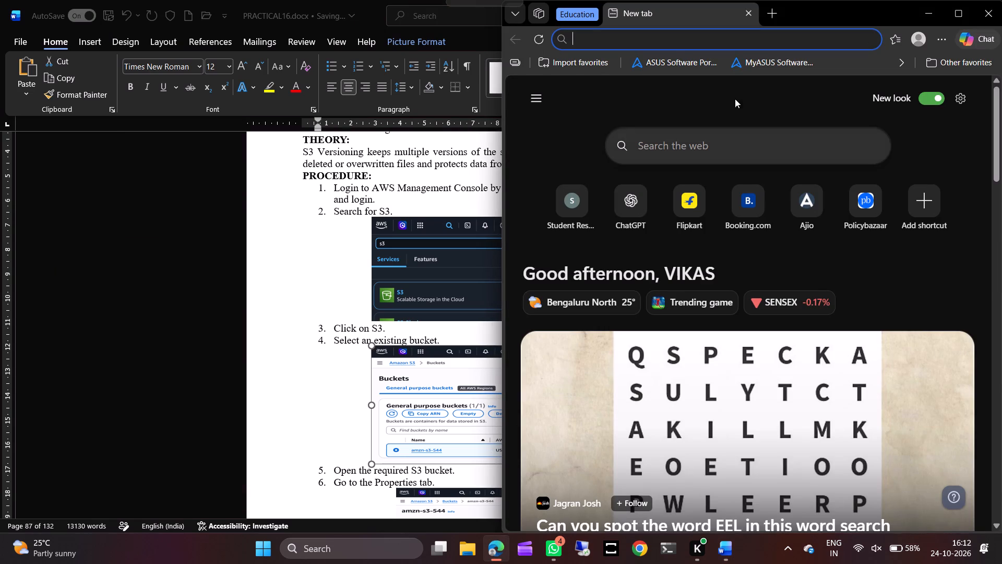
{"action": "left_click", "coordinate": [696, 41]}
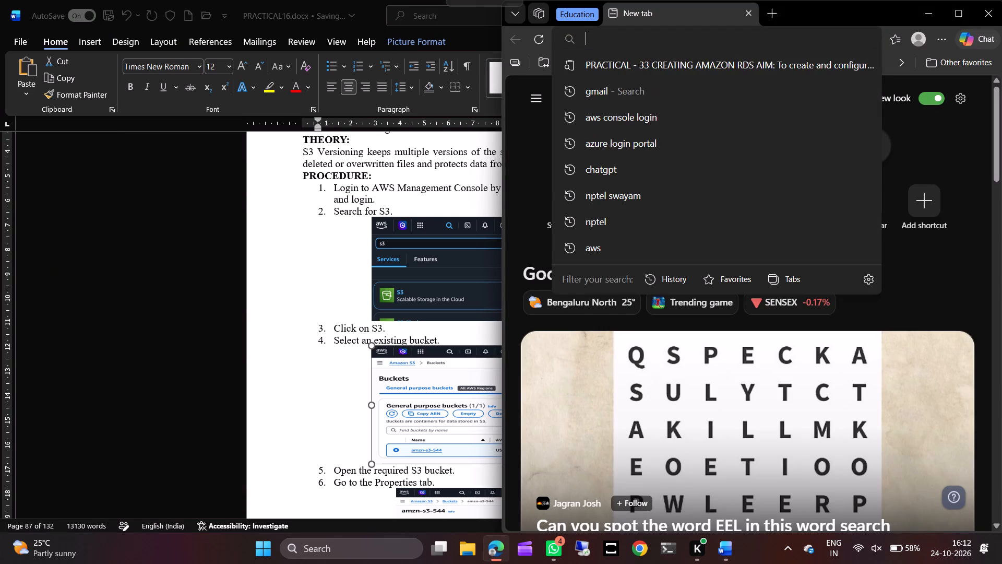
{"action": "type", "text": "photo fra"}
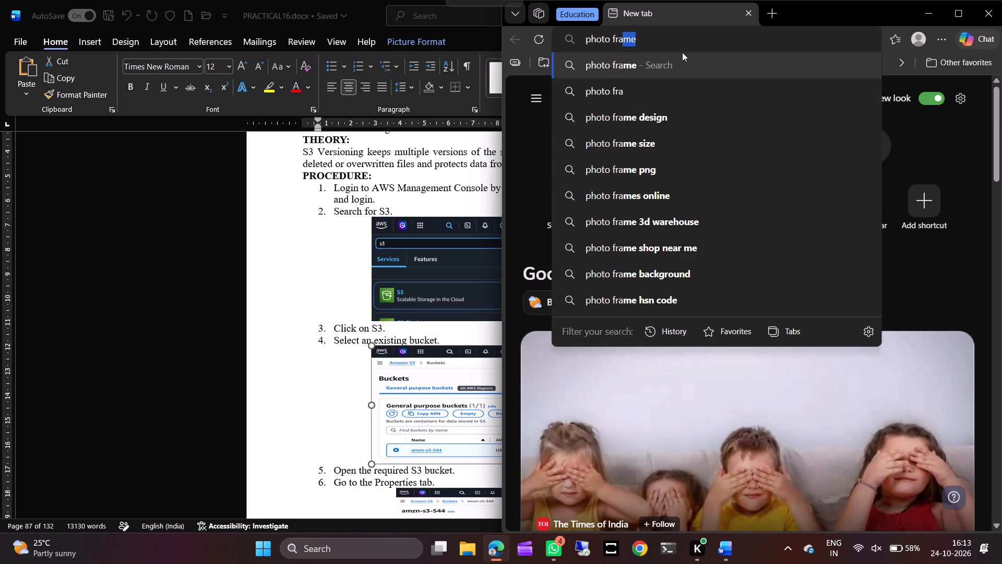
{"action": "type", "text": "me ides"}
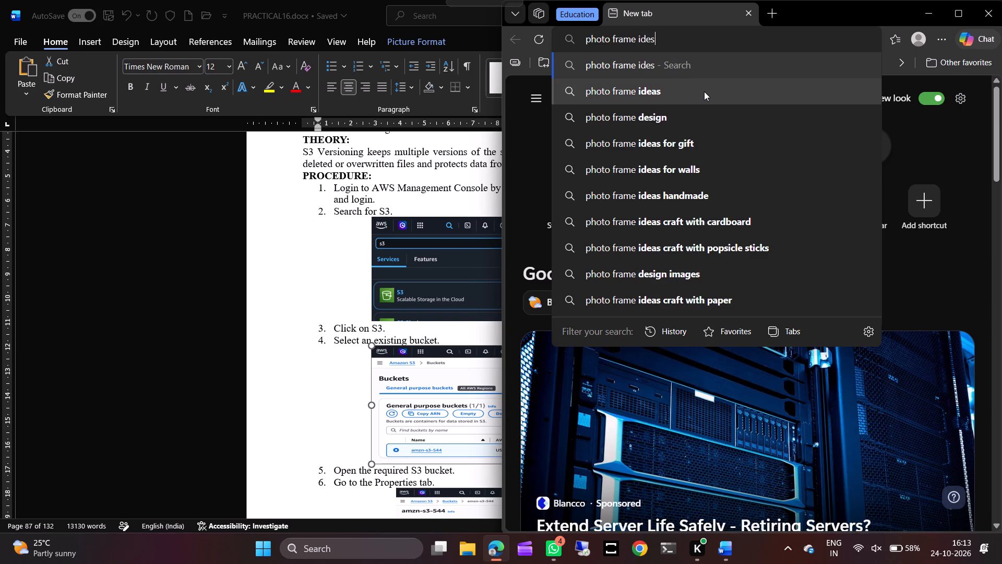
{"action": "left_click", "coordinate": [704, 91]}
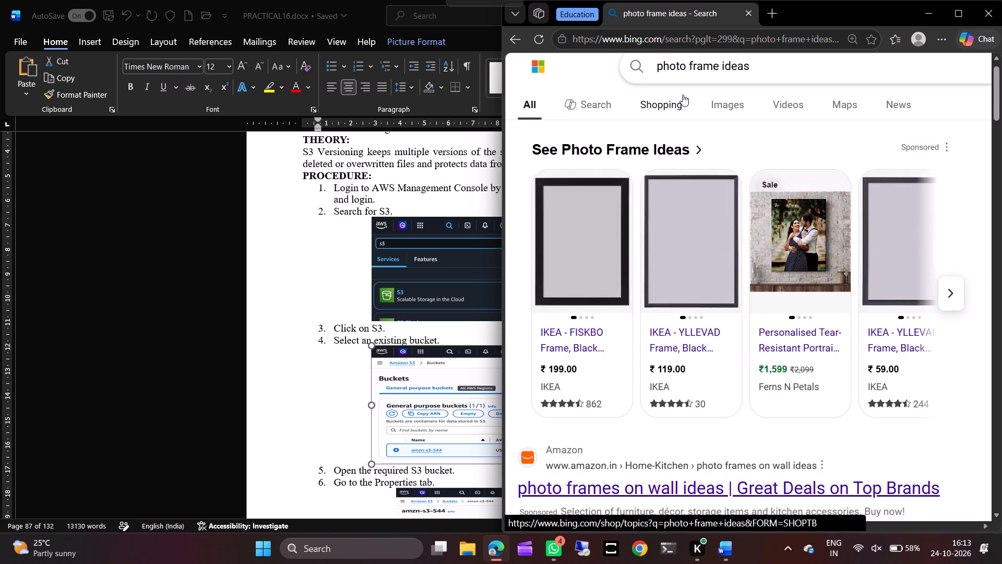
Show the image results and refine the search to "photo frame ideas for gift".
{"action": "left_click", "coordinate": [726, 98]}
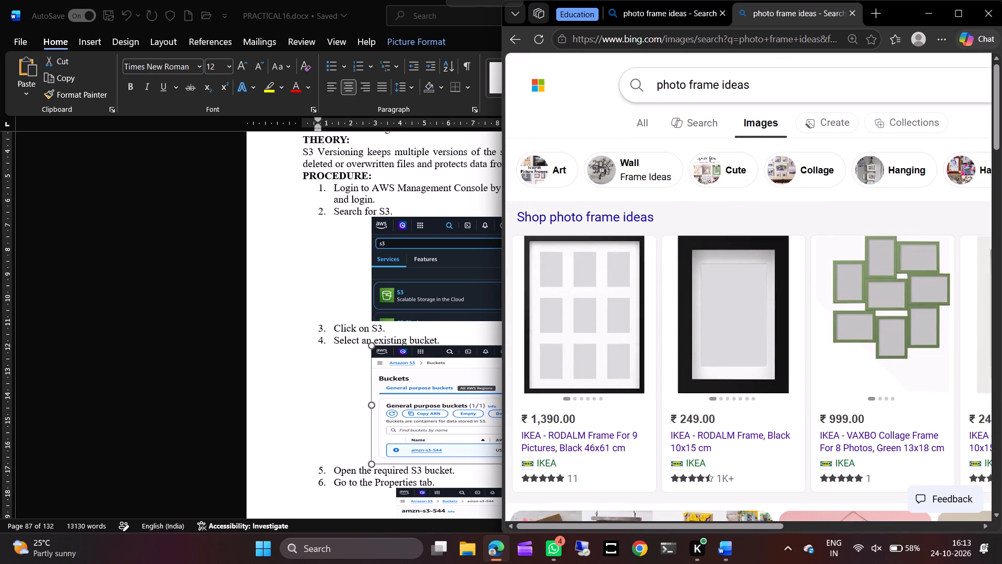
{"action": "left_click", "coordinate": [755, 98]}
{"action": "key", "text": "space"}
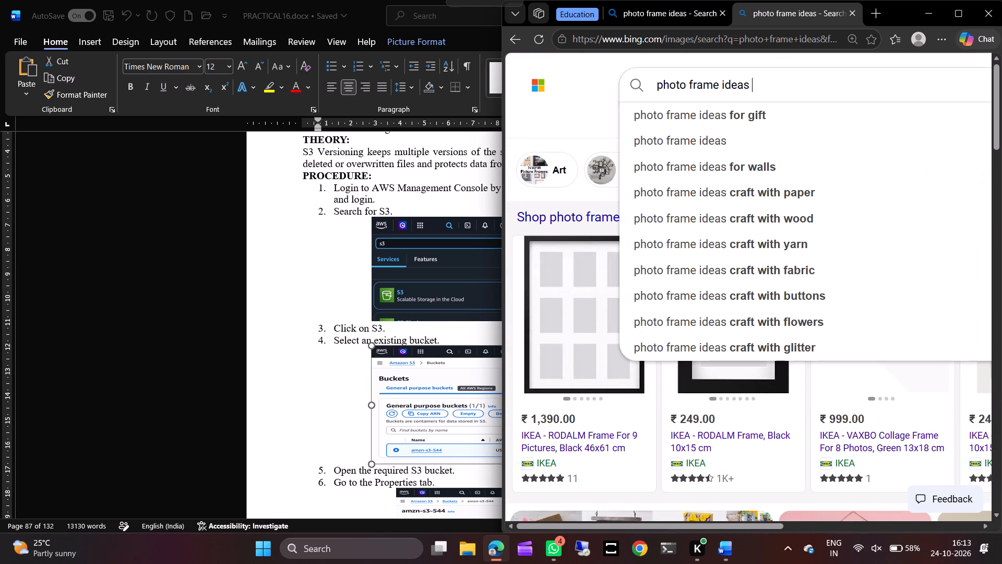
{"action": "type", "text": "for"}
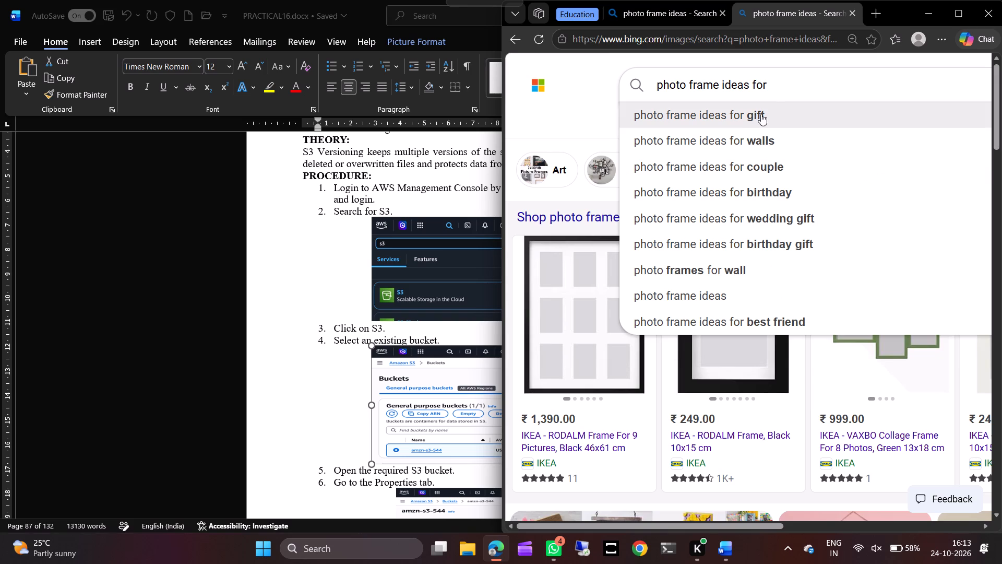
{"action": "left_click", "coordinate": [781, 106]}
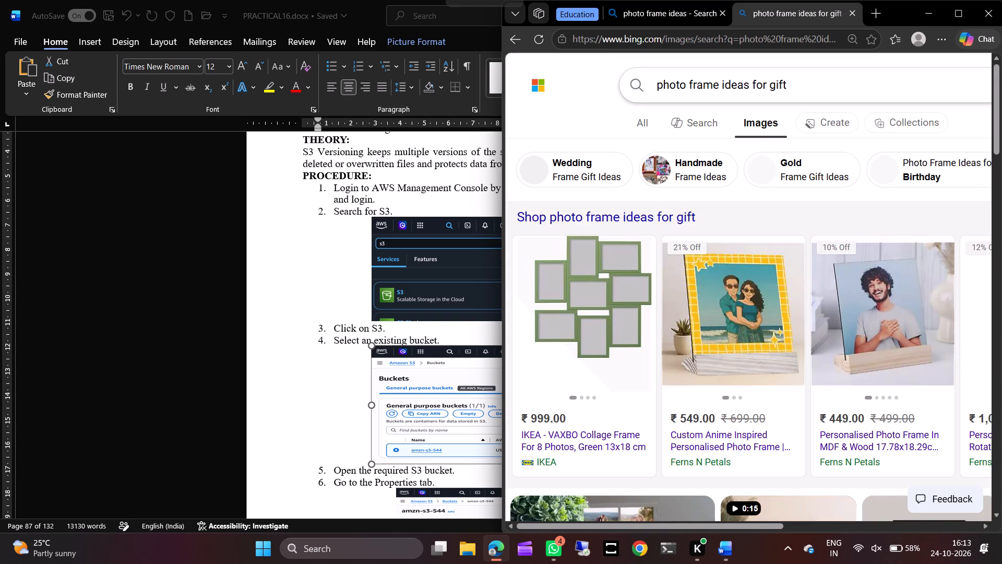
Refine the image search to "photo frame ideas for birthday gift".
{"action": "left_click", "coordinate": [770, 85]}
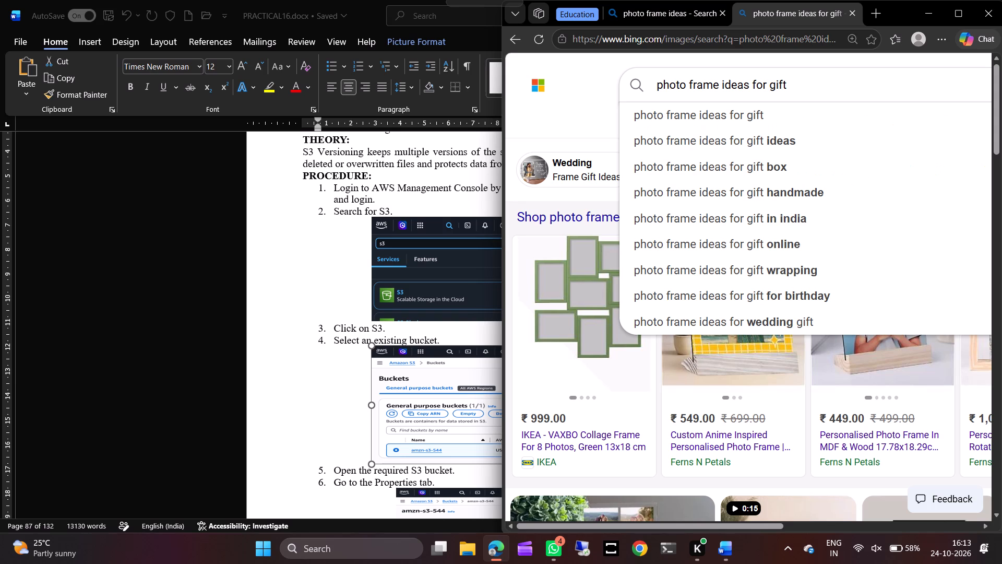
{"action": "type", "text": "bi"}
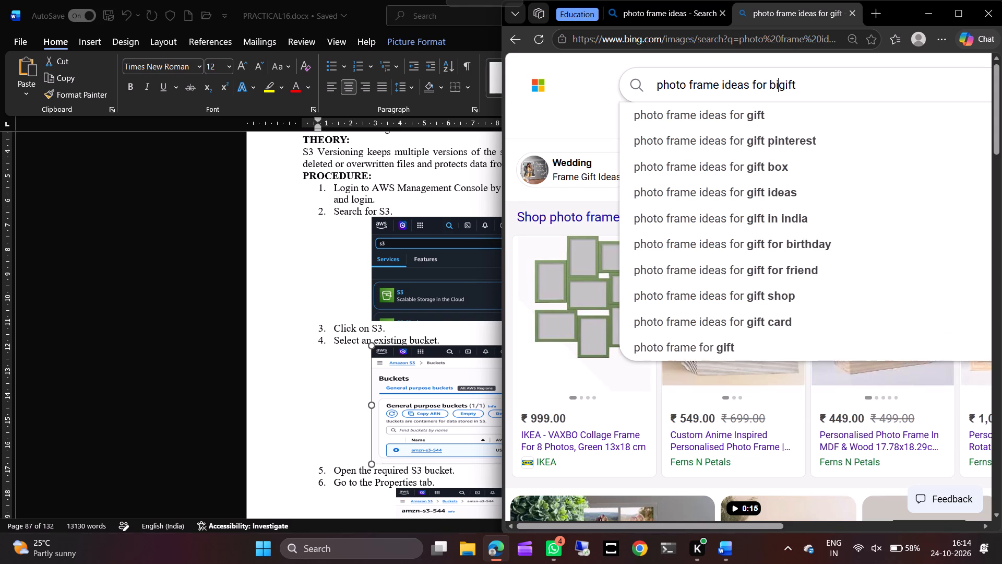
{"action": "key", "text": "r"}
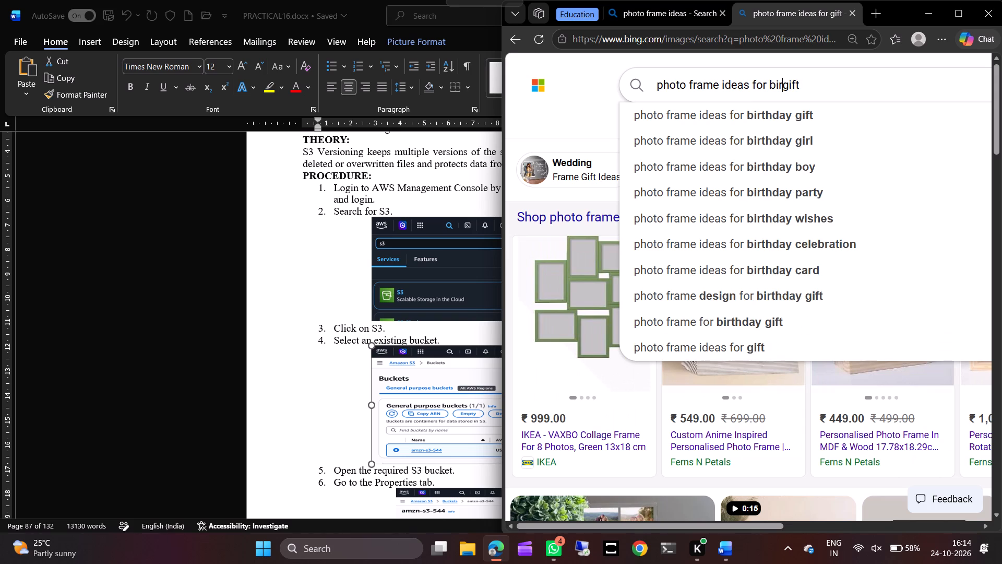
{"action": "left_click", "coordinate": [772, 110]}
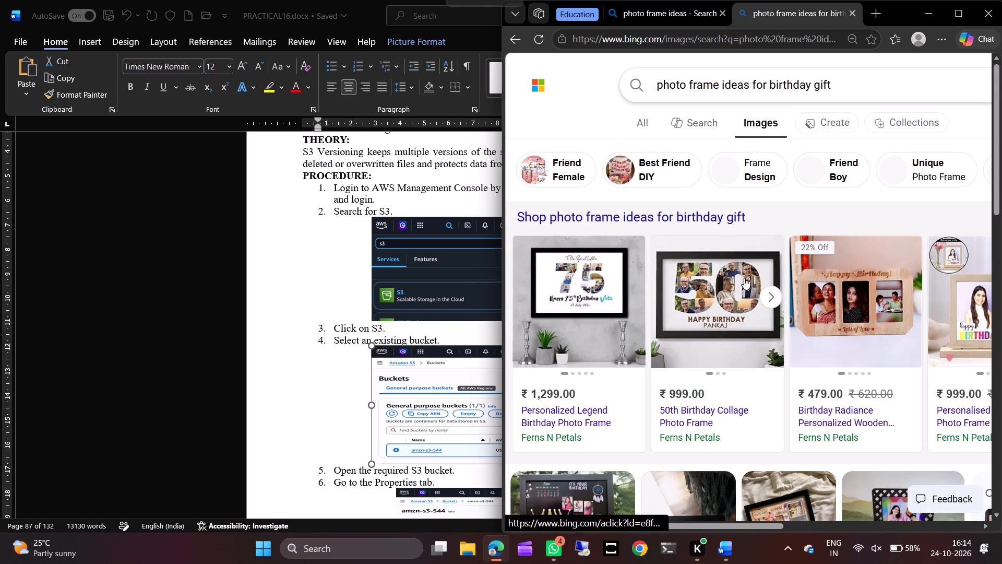
Look through the image results for birthday gift photo frame designs.
{"action": "scroll", "coordinate": [715, 325], "scroll_direction": "down", "scroll_amount": 1}
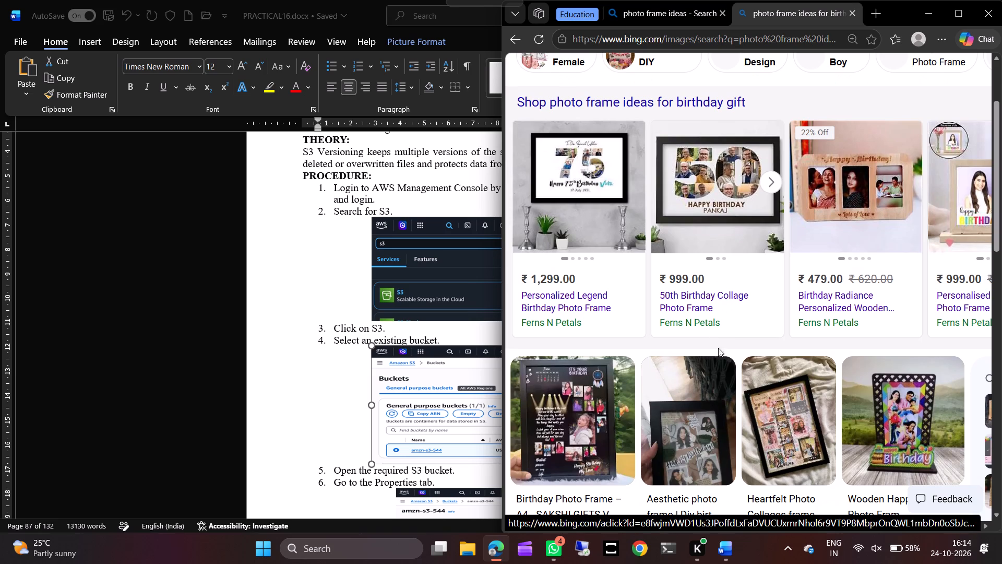
{"action": "scroll", "coordinate": [701, 399], "scroll_direction": "down", "scroll_amount": 1}
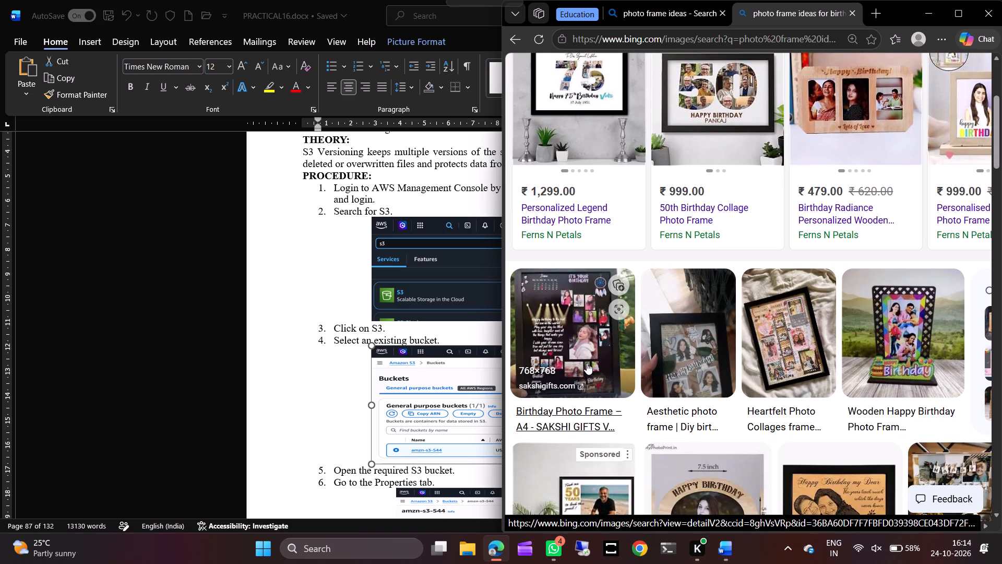
{"action": "scroll", "coordinate": [587, 363], "scroll_direction": "down", "scroll_amount": 2}
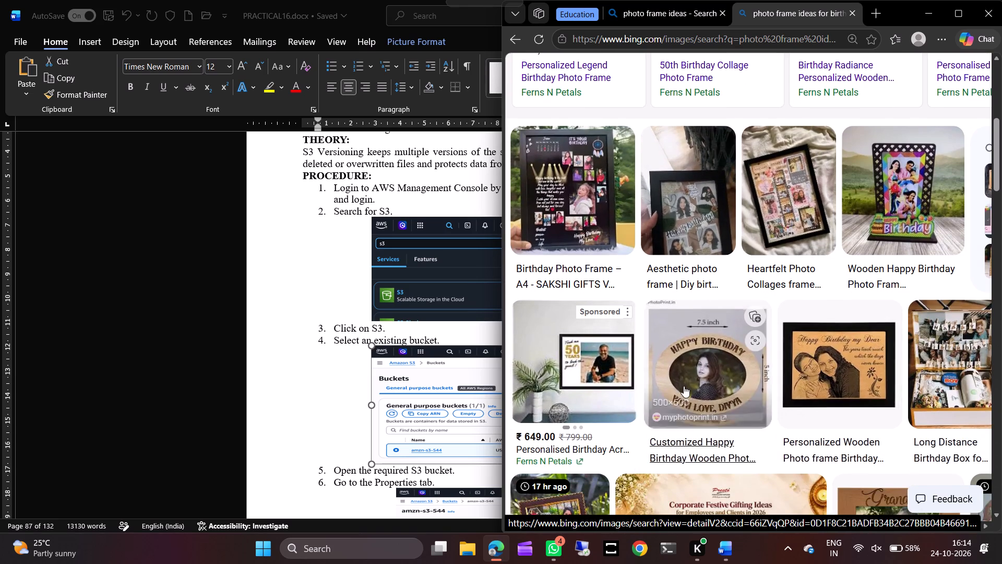
{"action": "scroll", "coordinate": [685, 386], "scroll_direction": "down", "scroll_amount": 2}
{"action": "scroll", "coordinate": [587, 386], "scroll_direction": "down", "scroll_amount": 1}
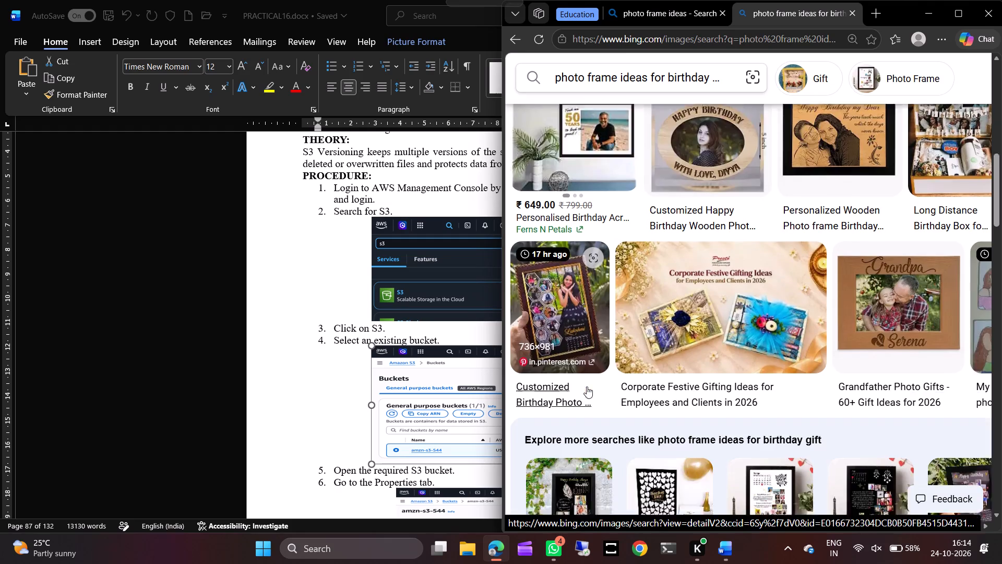
{"action": "scroll", "coordinate": [587, 386], "scroll_direction": "down", "scroll_amount": 1}
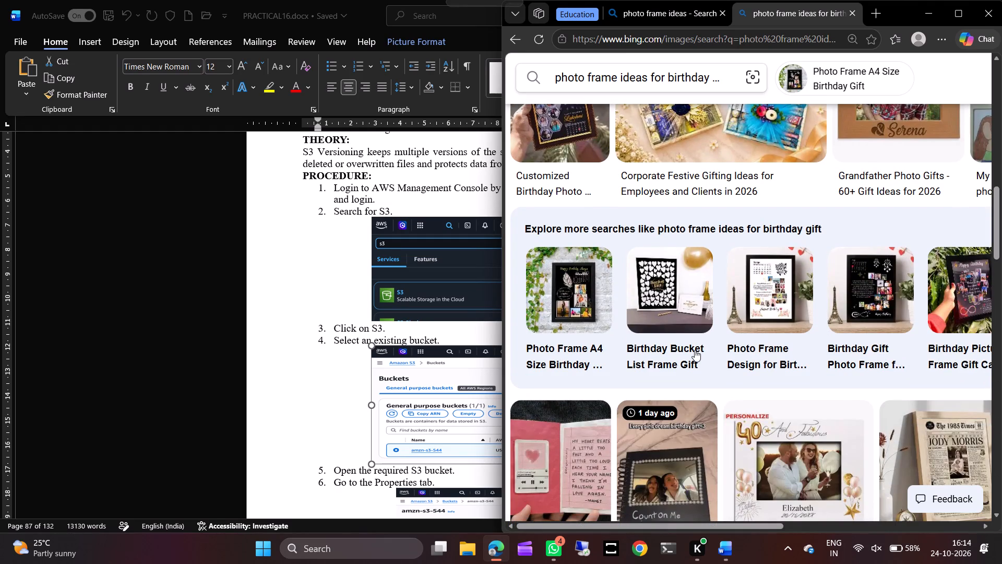
{"action": "scroll", "coordinate": [695, 350], "scroll_direction": "down", "scroll_amount": 2}
{"action": "scroll", "coordinate": [710, 279], "scroll_direction": "down", "scroll_amount": 2}
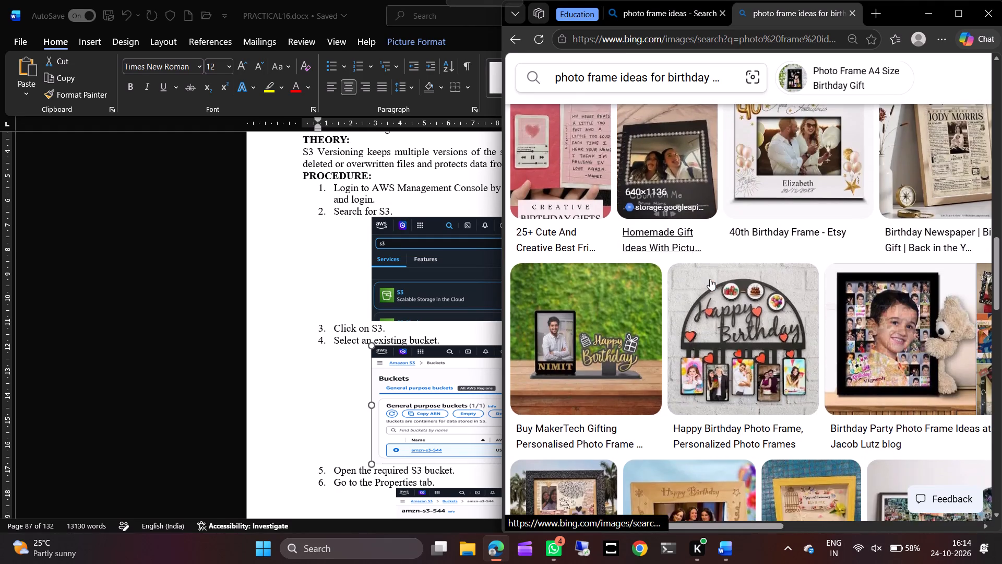
{"action": "scroll", "coordinate": [710, 279], "scroll_direction": "down", "scroll_amount": 3}
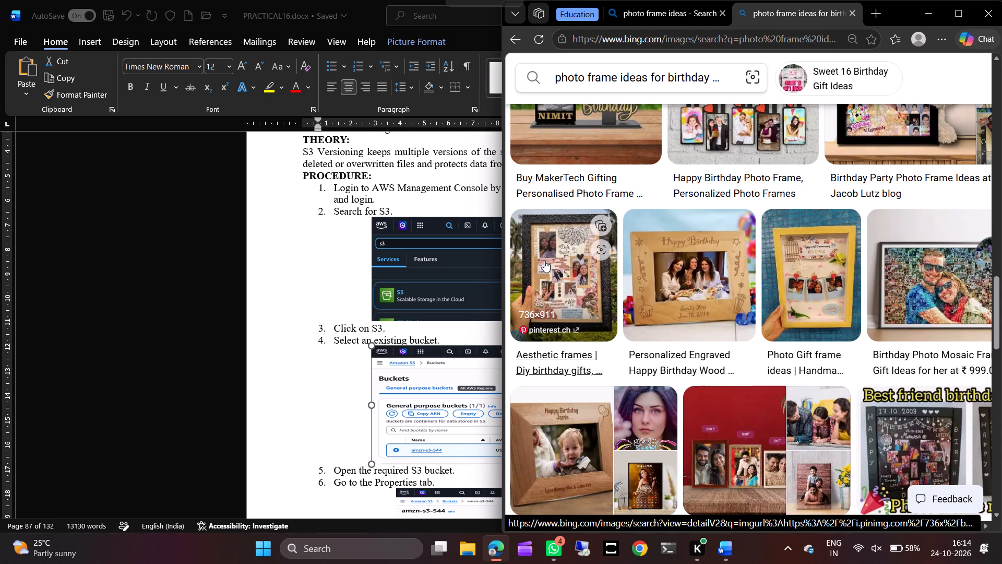
{"action": "scroll", "coordinate": [647, 301], "scroll_direction": "down", "scroll_amount": 1}
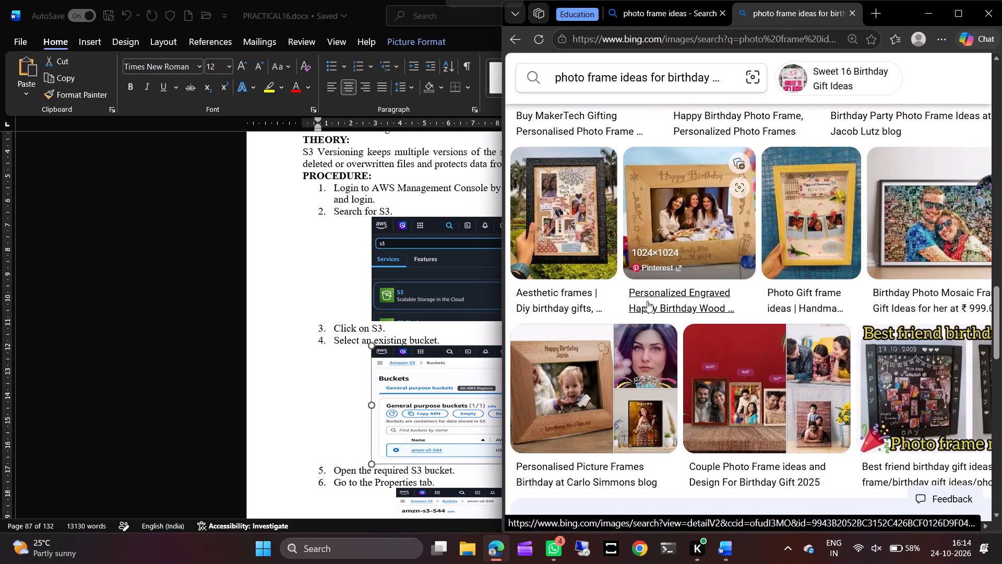
{"action": "scroll", "coordinate": [647, 301], "scroll_direction": "down", "scroll_amount": 1}
{"action": "scroll", "coordinate": [736, 380], "scroll_direction": "down", "scroll_amount": 2}
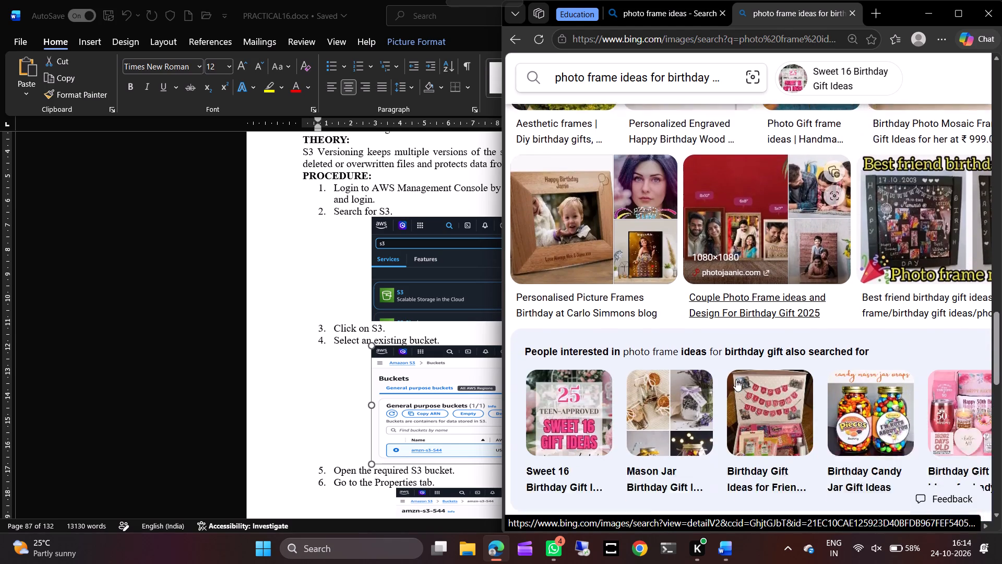
{"action": "scroll", "coordinate": [736, 380], "scroll_direction": "down", "scroll_amount": 2}
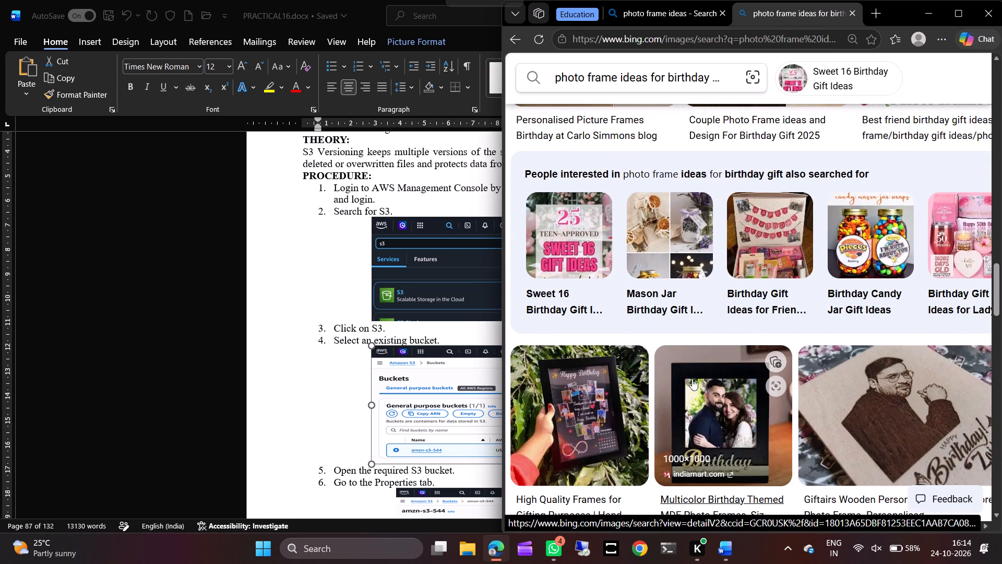
{"action": "scroll", "coordinate": [721, 384], "scroll_direction": "down", "scroll_amount": 4}
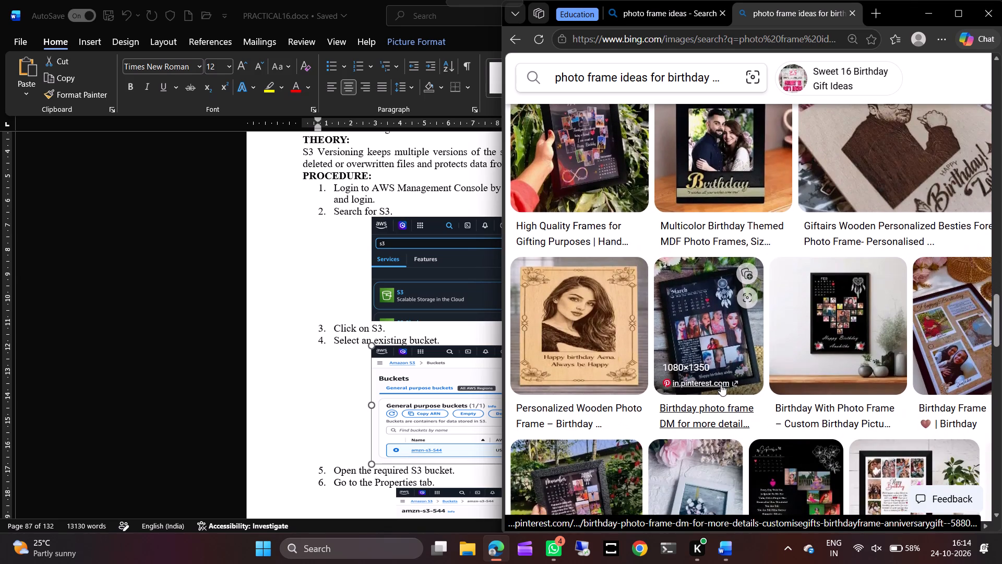
{"action": "scroll", "coordinate": [713, 377], "scroll_direction": "down", "scroll_amount": 3}
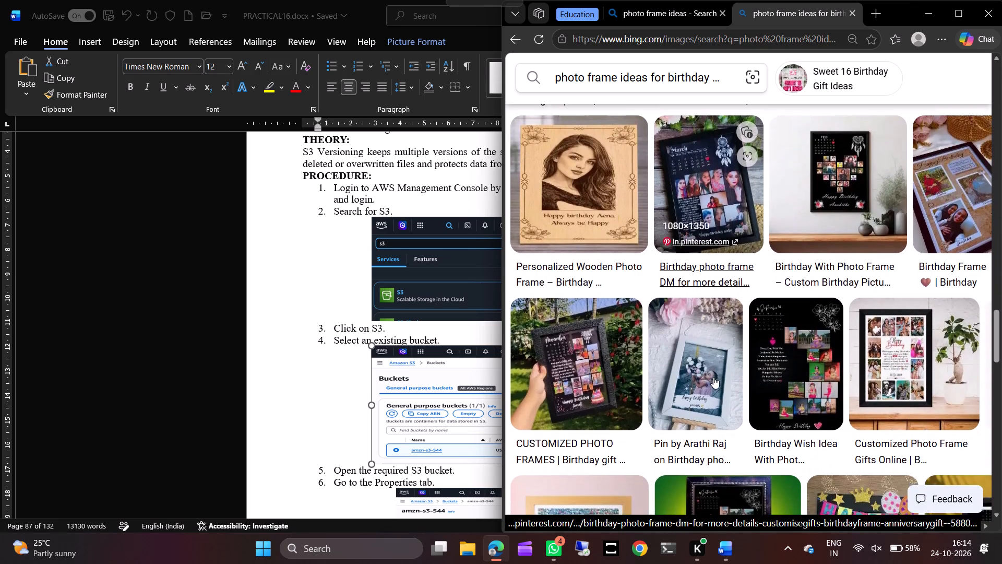
{"action": "scroll", "coordinate": [713, 377], "scroll_direction": "down", "scroll_amount": 1}
Open the "Customized Photo Frame Gifts Online" image from giftsy.in and examine the related photo frame designs.
{"action": "left_click", "coordinate": [889, 173]}
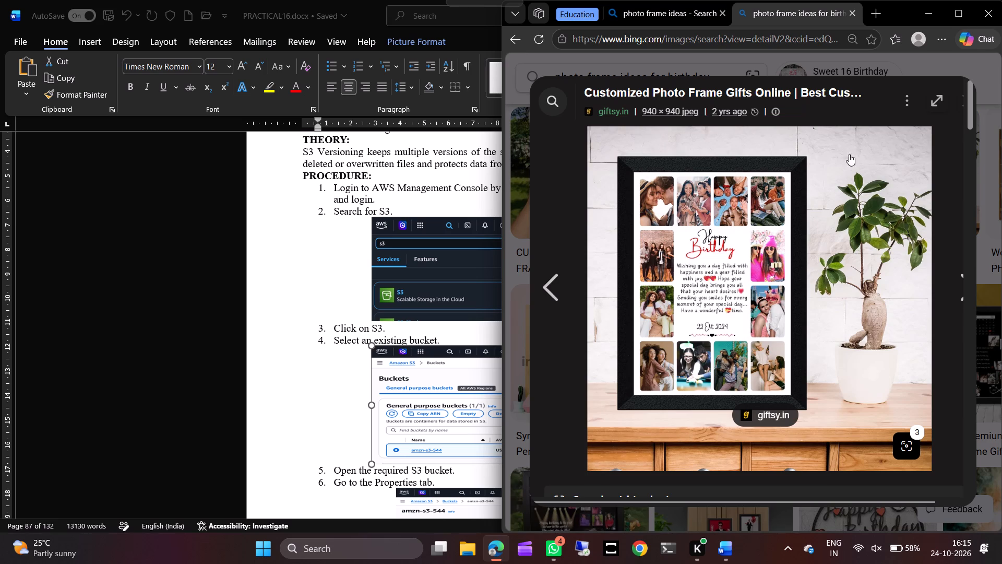
{"action": "scroll", "coordinate": [732, 330], "scroll_direction": "down", "scroll_amount": 6}
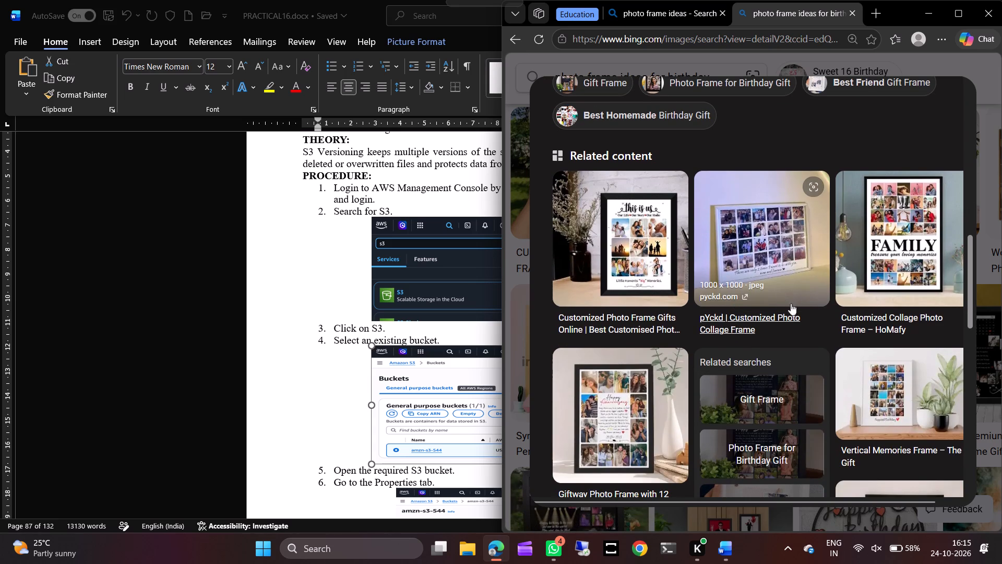
{"action": "scroll", "coordinate": [645, 313], "scroll_direction": "down", "scroll_amount": 1}
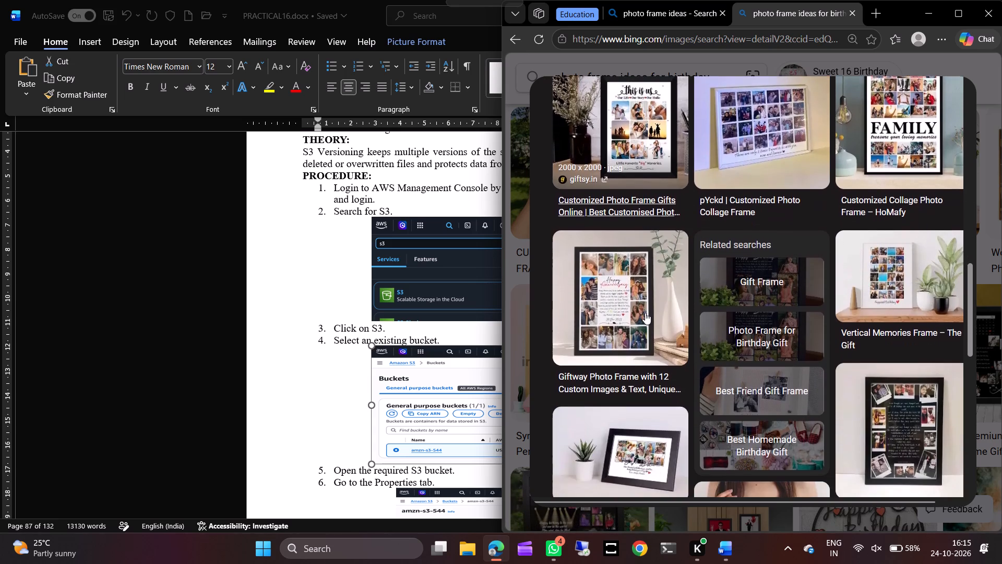
{"action": "scroll", "coordinate": [645, 313], "scroll_direction": "down", "scroll_amount": 4}
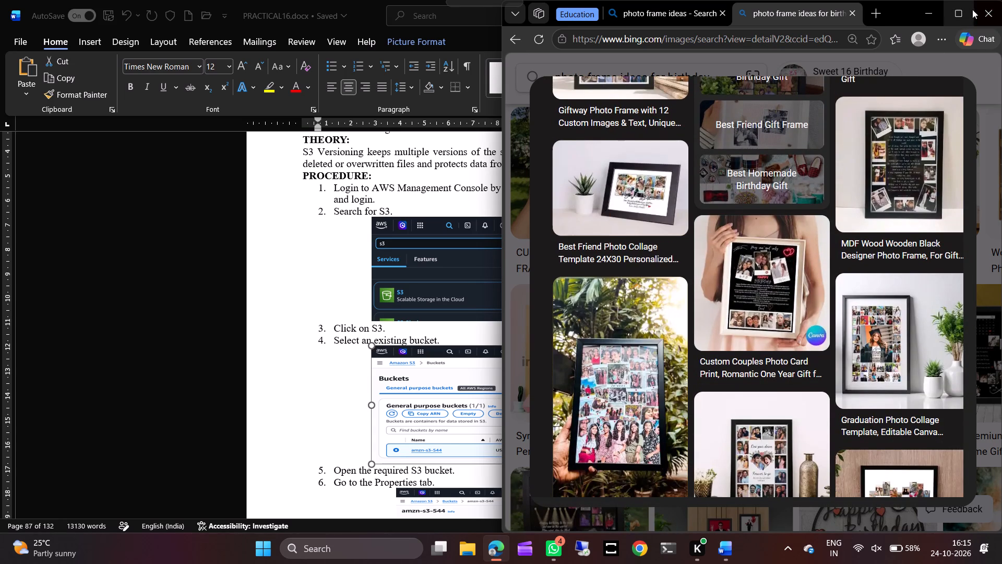
Close the browser window with the photo frame searches.
{"action": "left_click", "coordinate": [993, 13]}
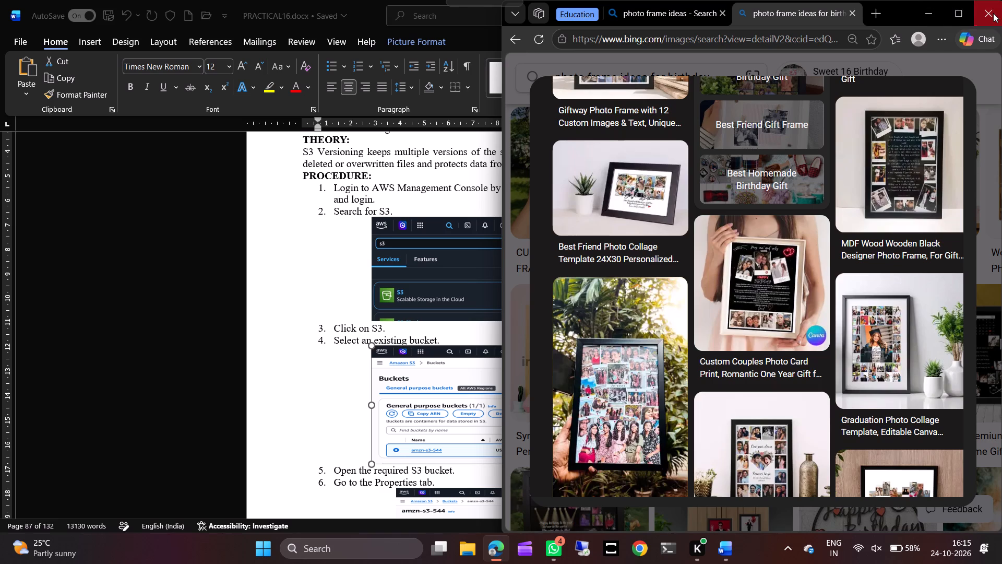
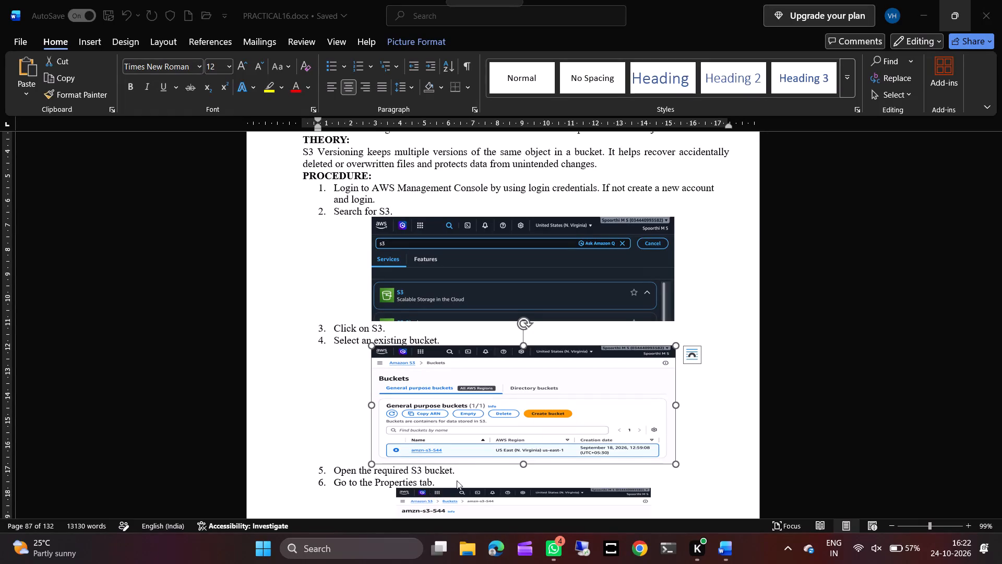
Widen the bucket Properties screenshot below procedure step 6 of the S3 Versioning practical.
{"action": "left_click", "coordinate": [468, 469]}
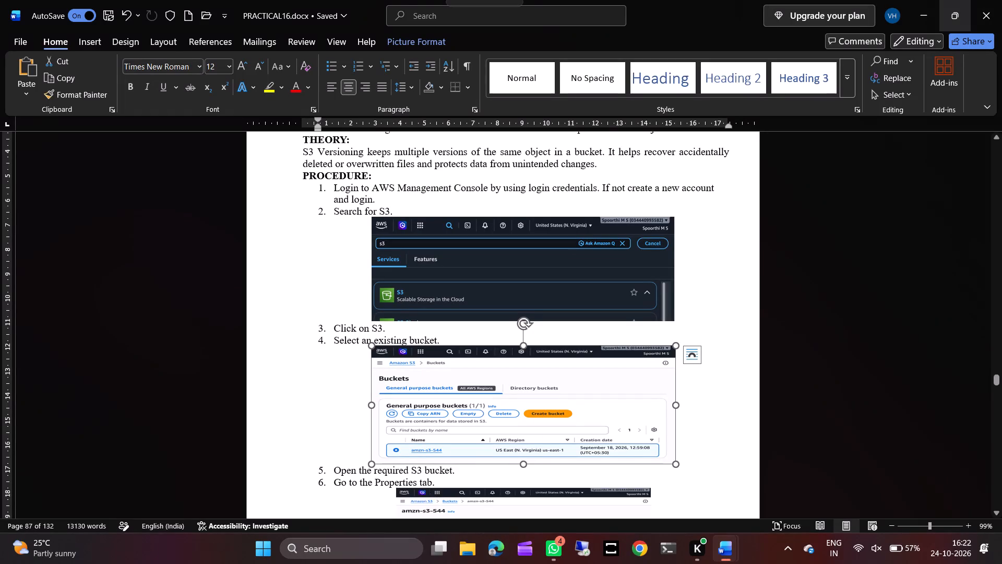
{"action": "scroll", "coordinate": [437, 466], "scroll_direction": "down", "scroll_amount": 1}
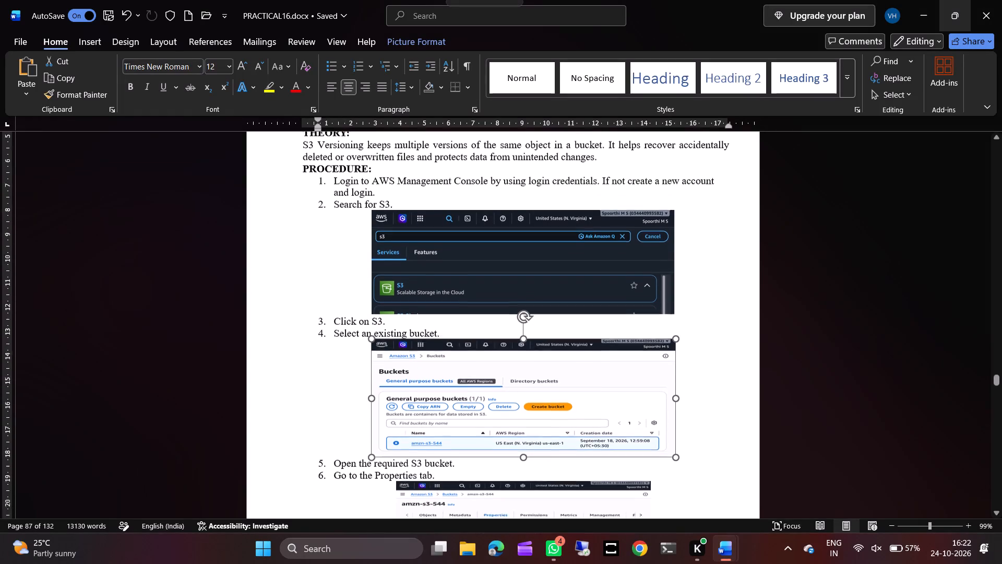
{"action": "scroll", "coordinate": [437, 466], "scroll_direction": "down", "scroll_amount": 1}
{"action": "left_click", "coordinate": [450, 458]}
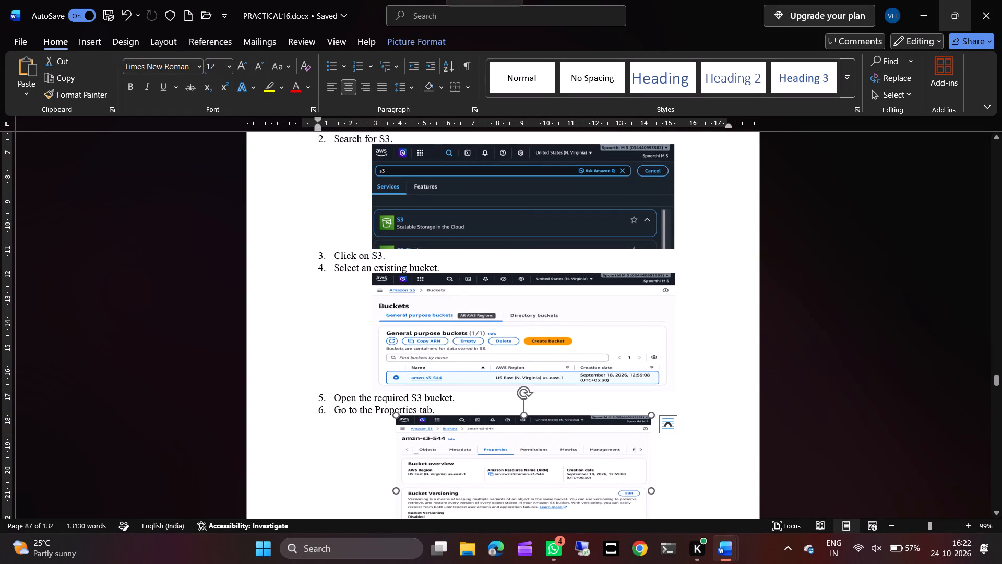
{"action": "left_click_drag", "start_coordinate": [395, 489], "coordinate": [363, 490]}
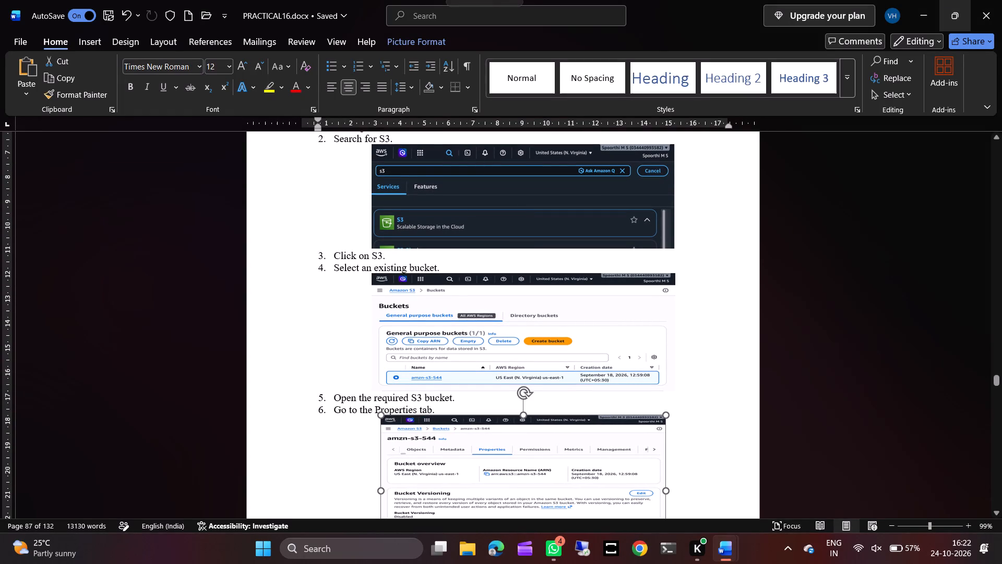
{"action": "left_click_drag", "start_coordinate": [363, 490], "coordinate": [357, 492]}
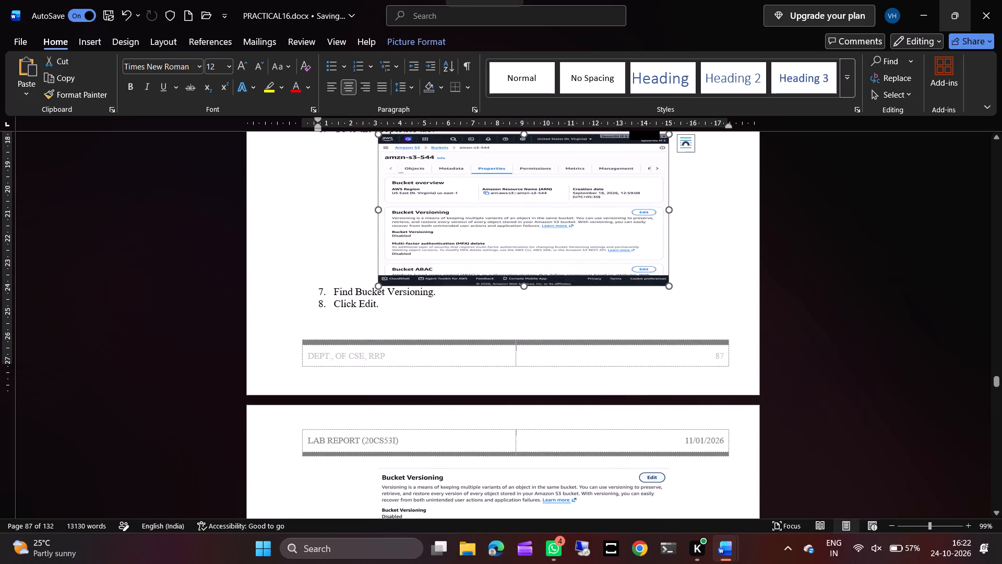
Reword procedure step 8 to "Click on Edit." and step 7 to "Find the Bucket Versioning.".
{"action": "left_click", "coordinate": [359, 309]}
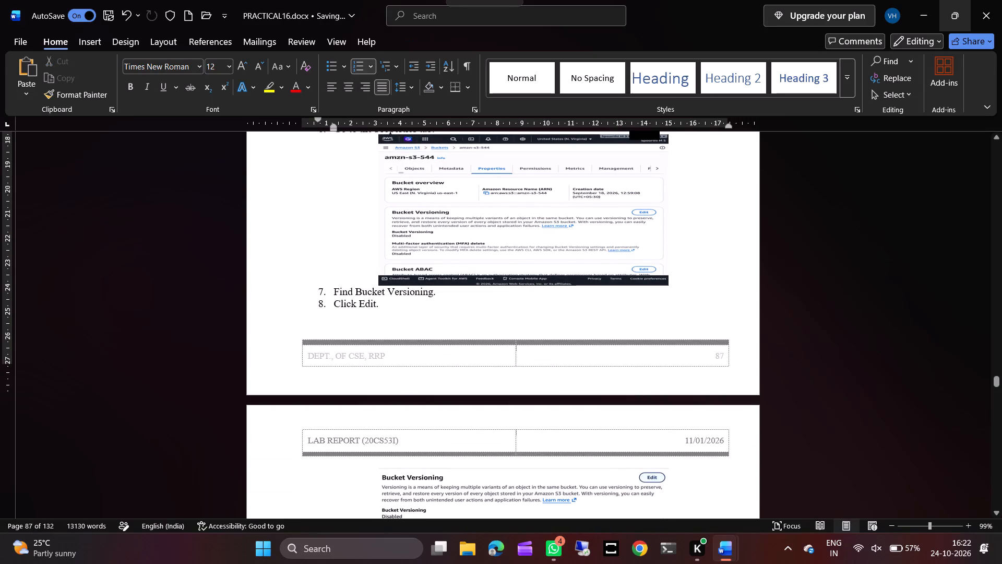
{"action": "type", "text": "on"}
{"action": "key", "text": "space"}
{"action": "left_click", "coordinate": [353, 292]}
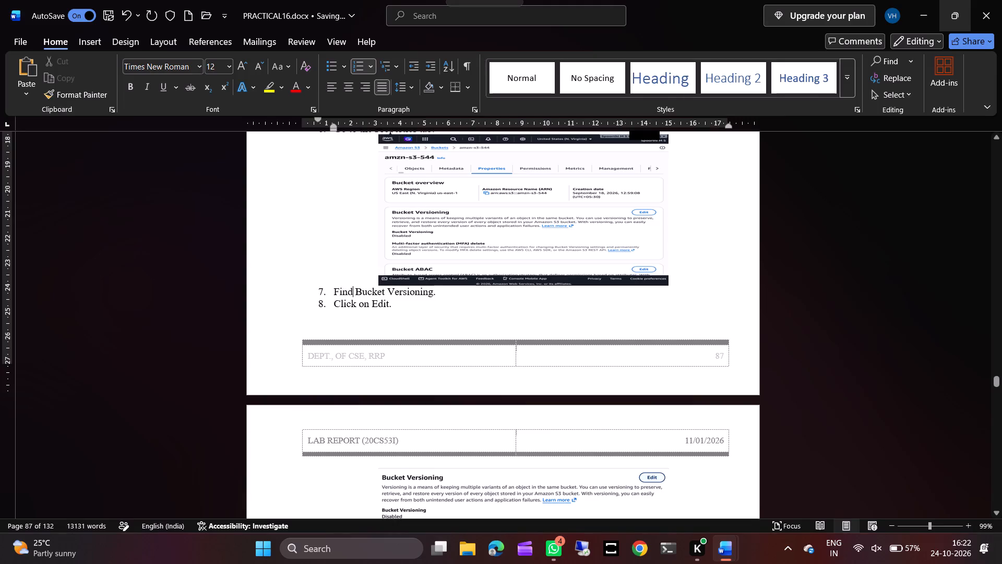
{"action": "key", "text": "space"}
{"action": "type", "text": "the"}
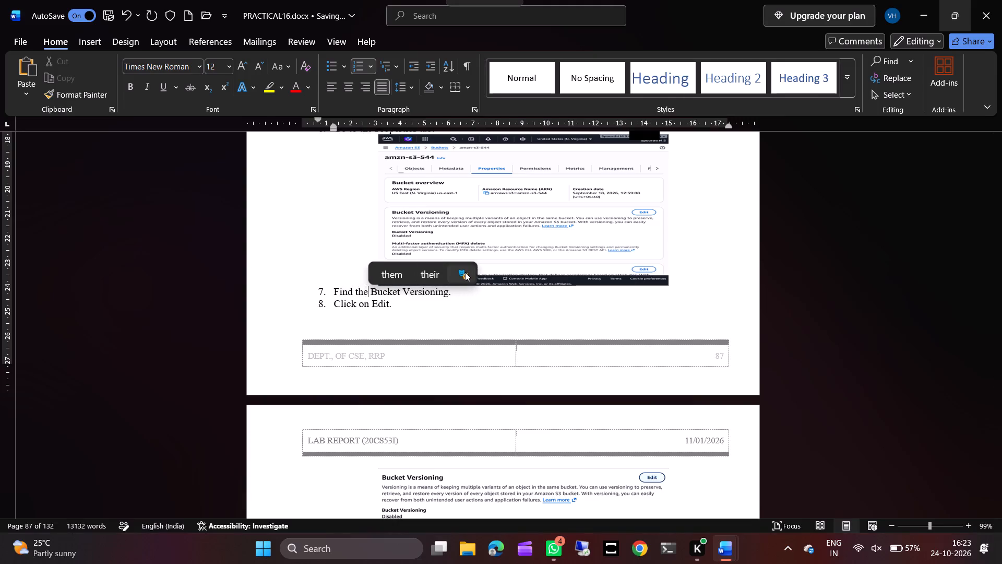
Make the Bucket Versioning screenshot above procedure step 9 taller and slightly wider.
{"action": "scroll", "coordinate": [494, 272], "scroll_direction": "down", "scroll_amount": 2}
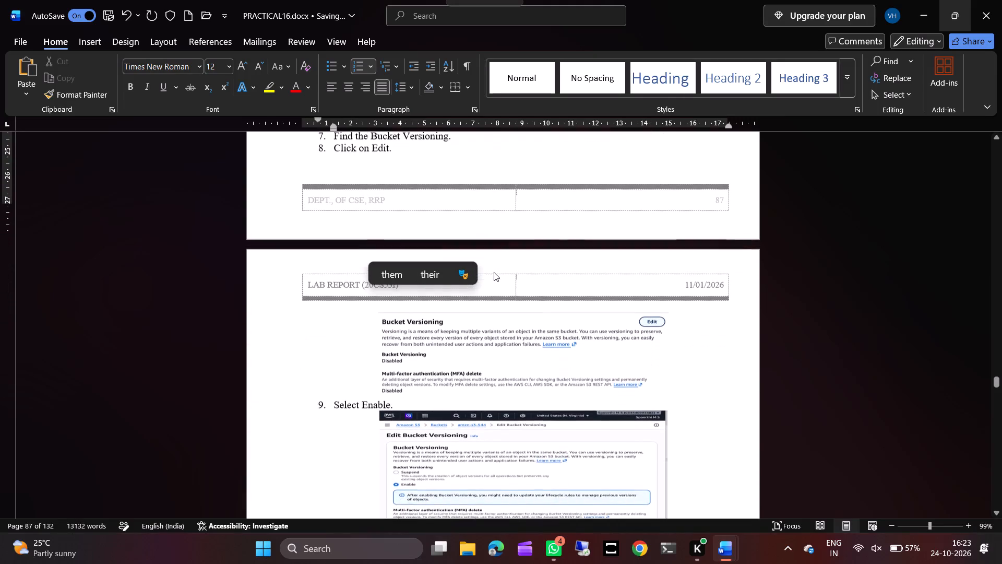
{"action": "left_click", "coordinate": [491, 330]}
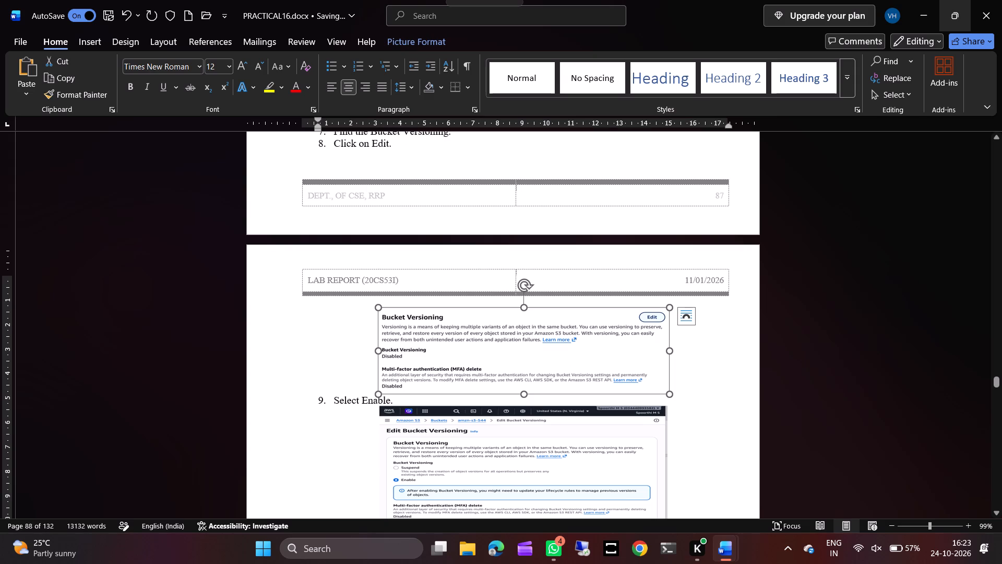
{"action": "left_click_drag", "start_coordinate": [523, 398], "coordinate": [523, 415]}
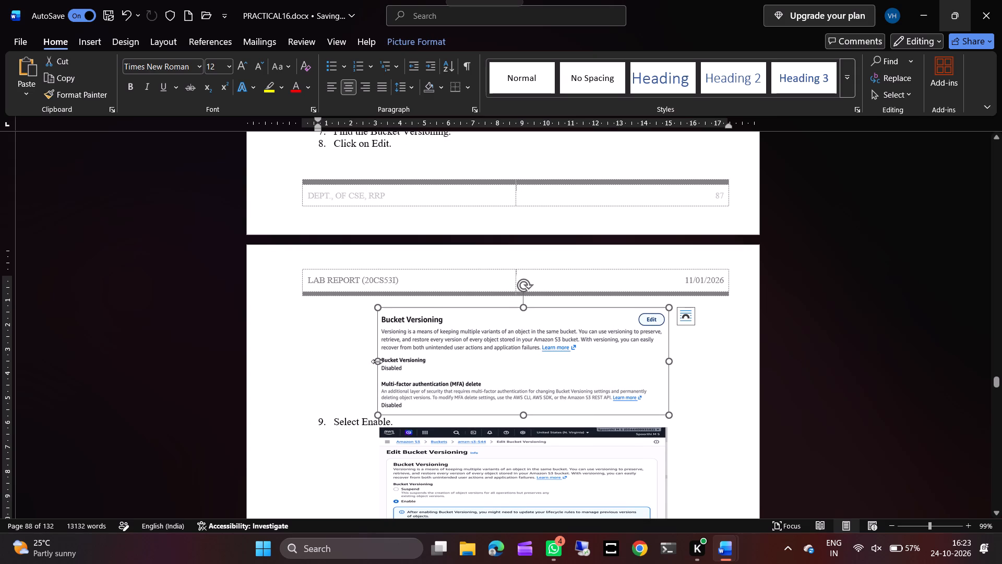
{"action": "left_click_drag", "start_coordinate": [377, 361], "coordinate": [338, 370]}
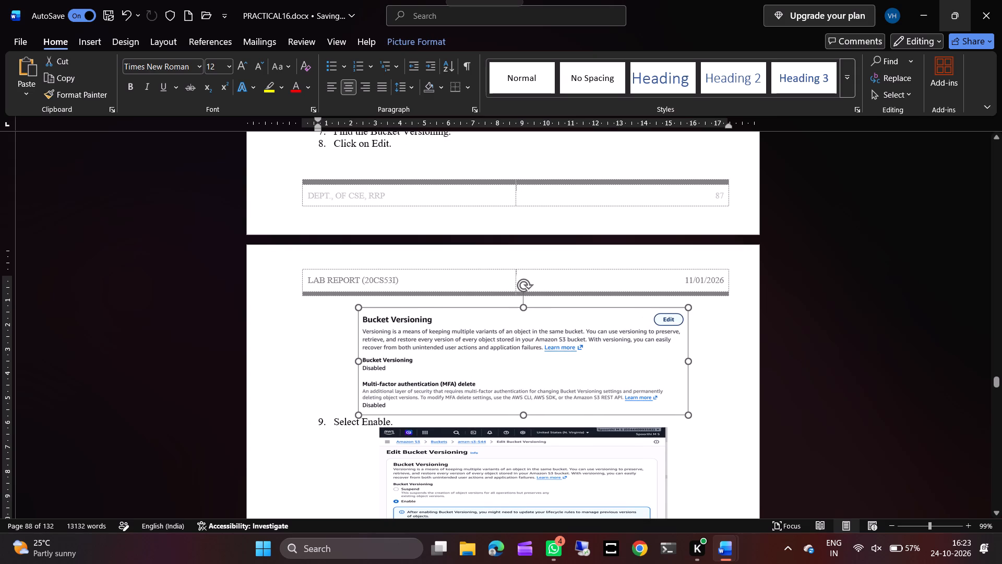
{"action": "left_click_drag", "start_coordinate": [338, 370], "coordinate": [348, 369]}
Widen the Edit Bucket Versioning screenshot below procedure step 9.
{"action": "scroll", "coordinate": [412, 345], "scroll_direction": "down", "scroll_amount": 1}
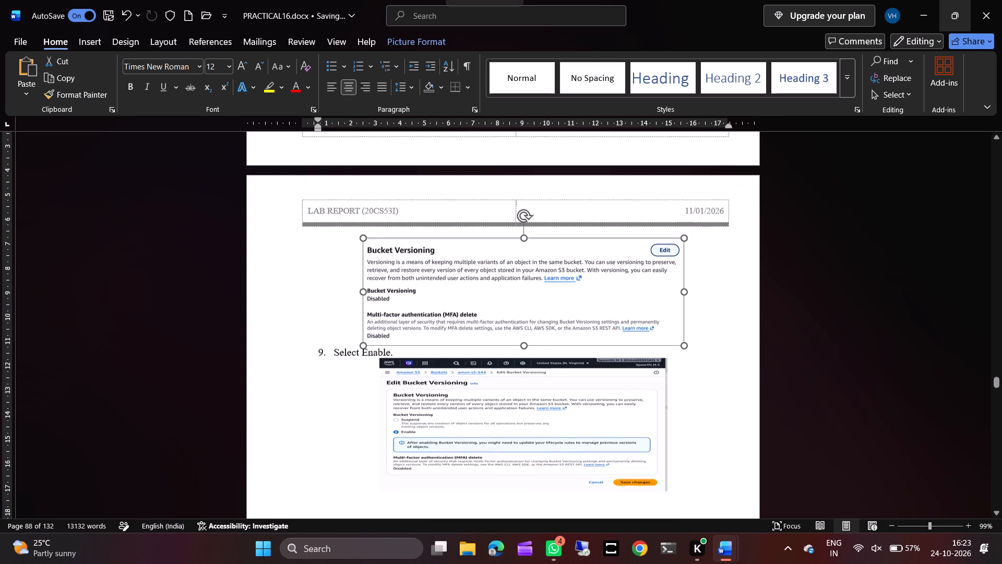
{"action": "scroll", "coordinate": [412, 345], "scroll_direction": "down", "scroll_amount": 2}
{"action": "left_click", "coordinate": [419, 264]}
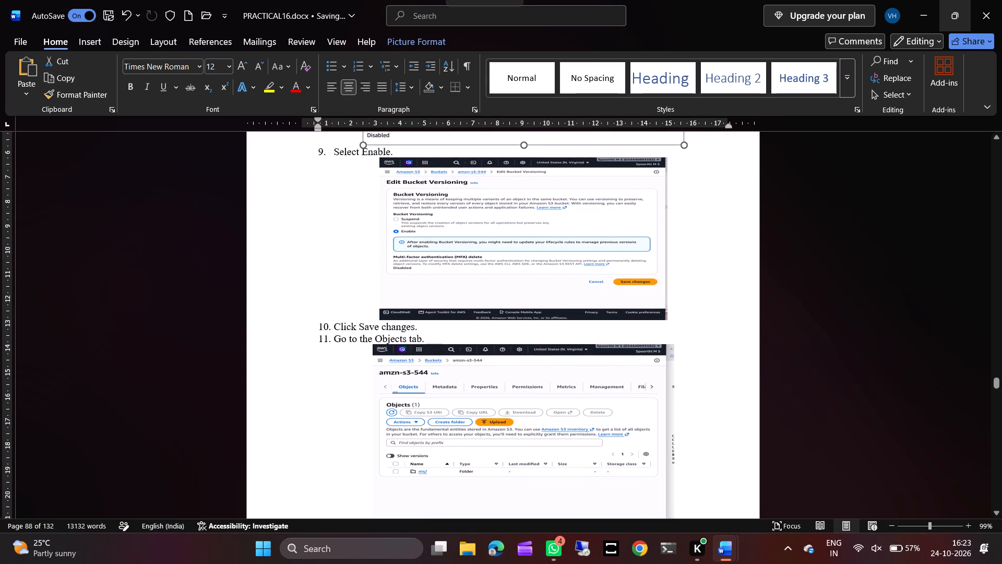
{"action": "left_click_drag", "start_coordinate": [379, 240], "coordinate": [365, 242]}
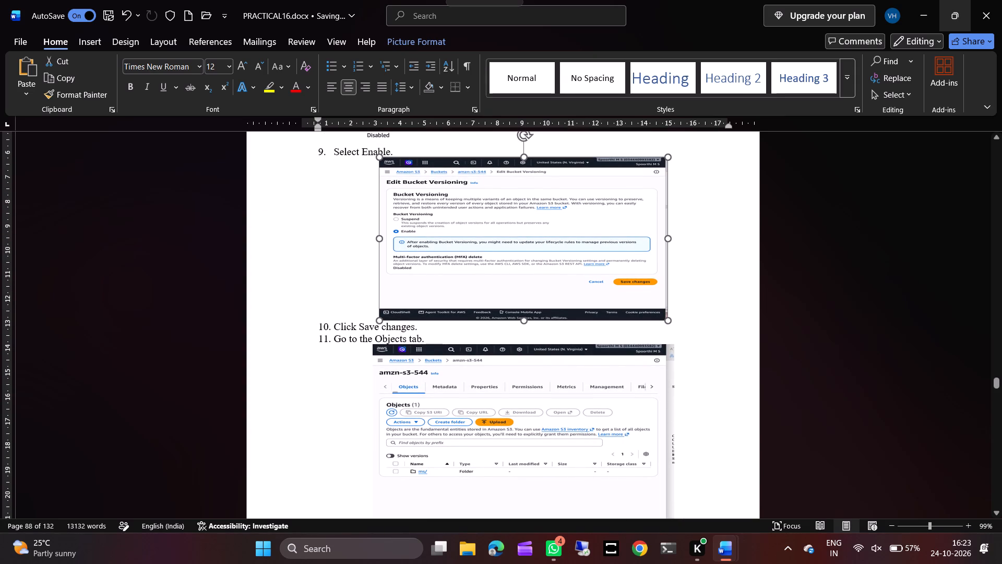
{"action": "left_click_drag", "start_coordinate": [365, 242], "coordinate": [349, 243]}
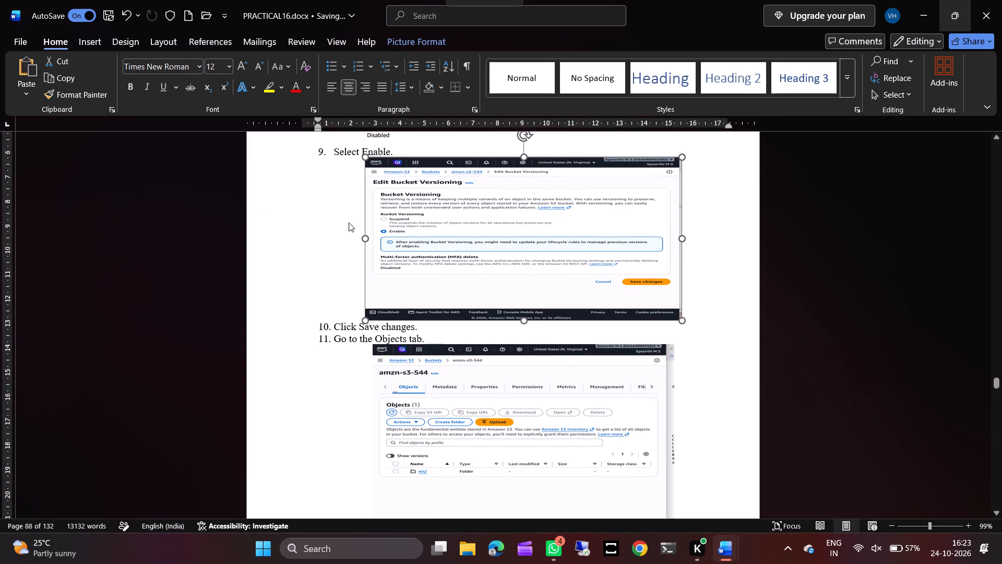
Reword procedure step 9 to "Select the Enable." and step 10 to "Click on Save changes.".
{"action": "left_click", "coordinate": [356, 151]}
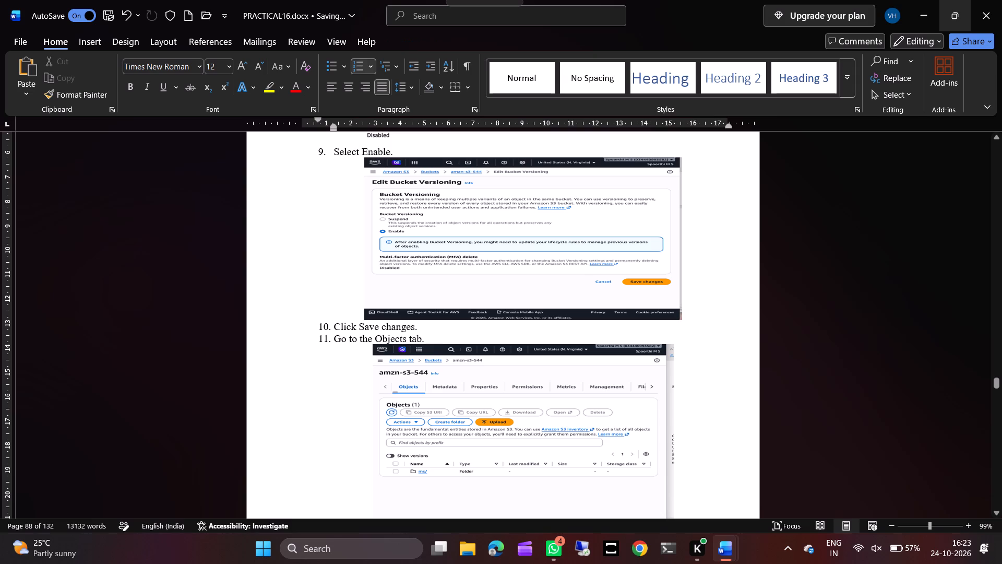
{"action": "key", "text": "Right"}
{"action": "key", "text": "space"}
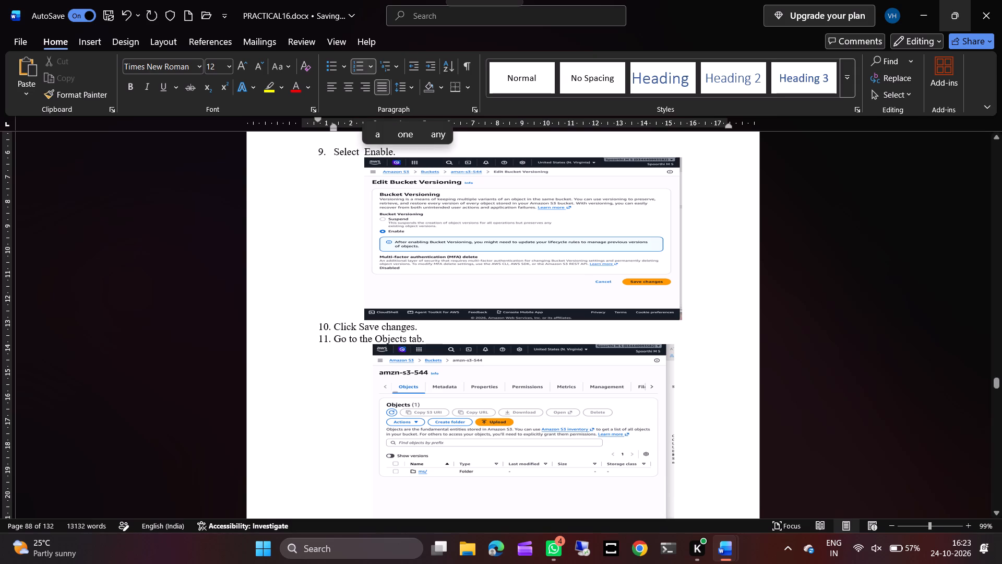
{"action": "type", "text": "the"}
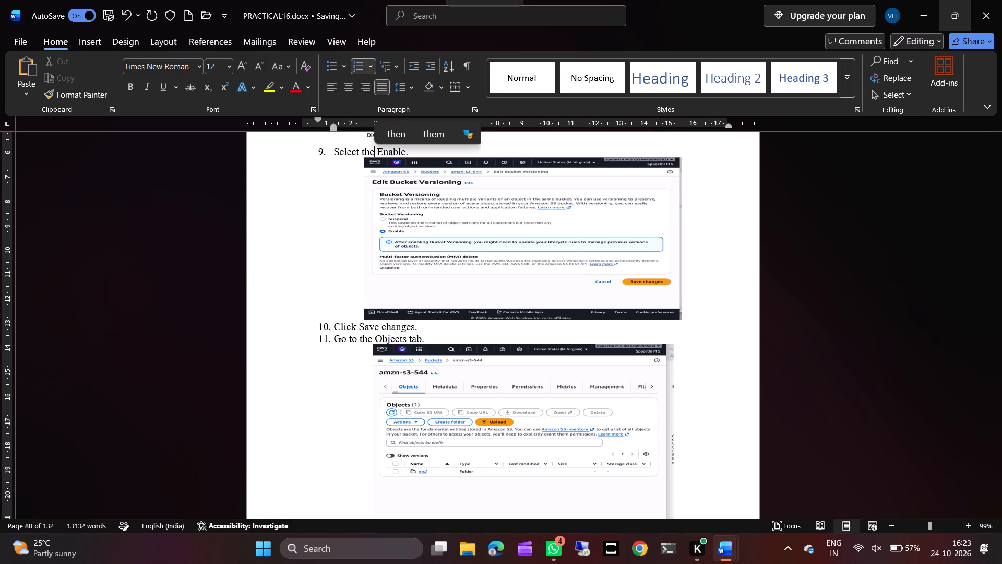
{"action": "left_click", "coordinate": [422, 329]}
{"action": "left_click", "coordinate": [360, 331]}
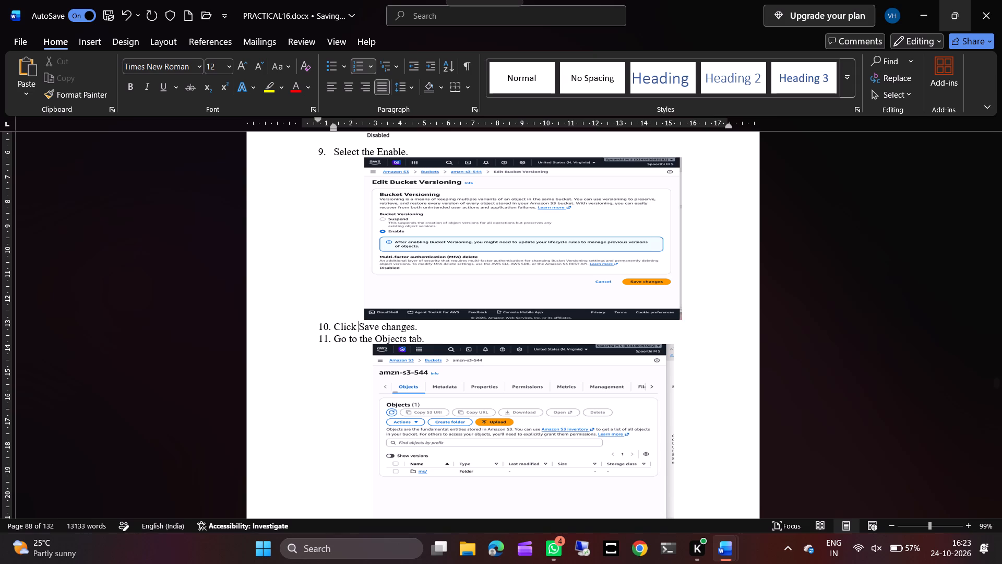
{"action": "type", "text": "on"}
{"action": "key", "text": "space"}
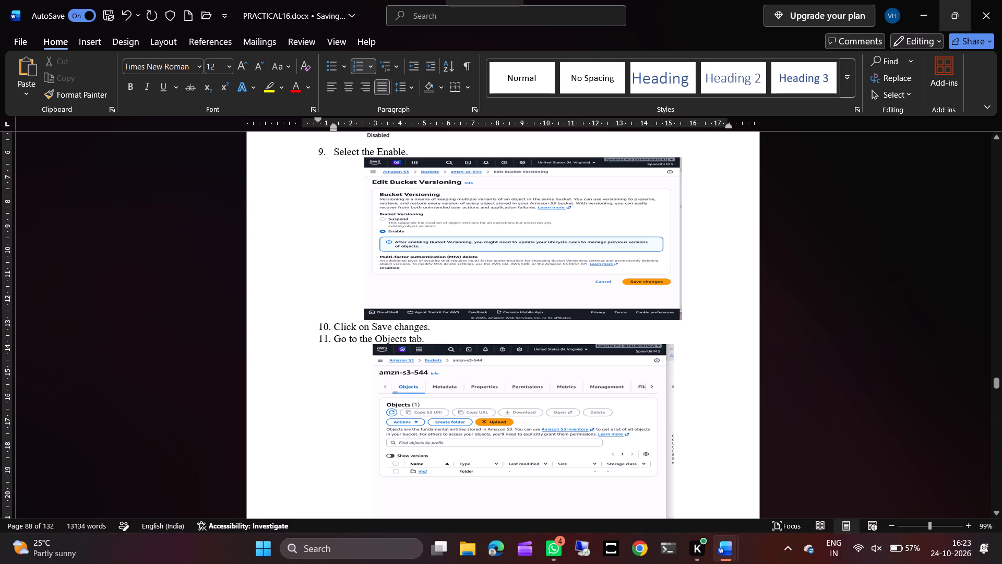
Widen the Objects tab screenshot below procedure step 11 and reduce its height.
{"action": "scroll", "coordinate": [415, 365], "scroll_direction": "down", "scroll_amount": 1}
{"action": "left_click", "coordinate": [431, 349]}
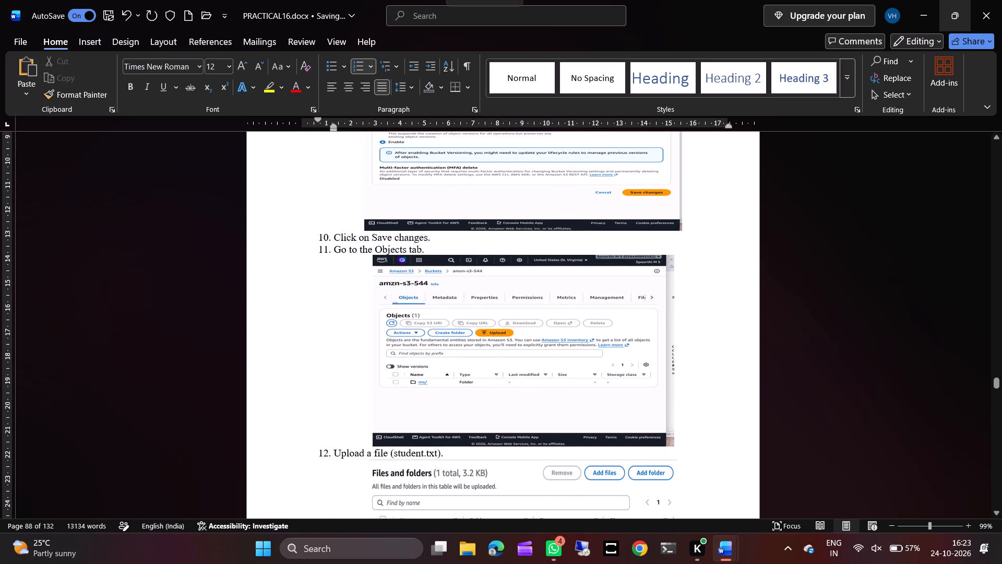
{"action": "left_click_drag", "start_coordinate": [374, 350], "coordinate": [327, 355]}
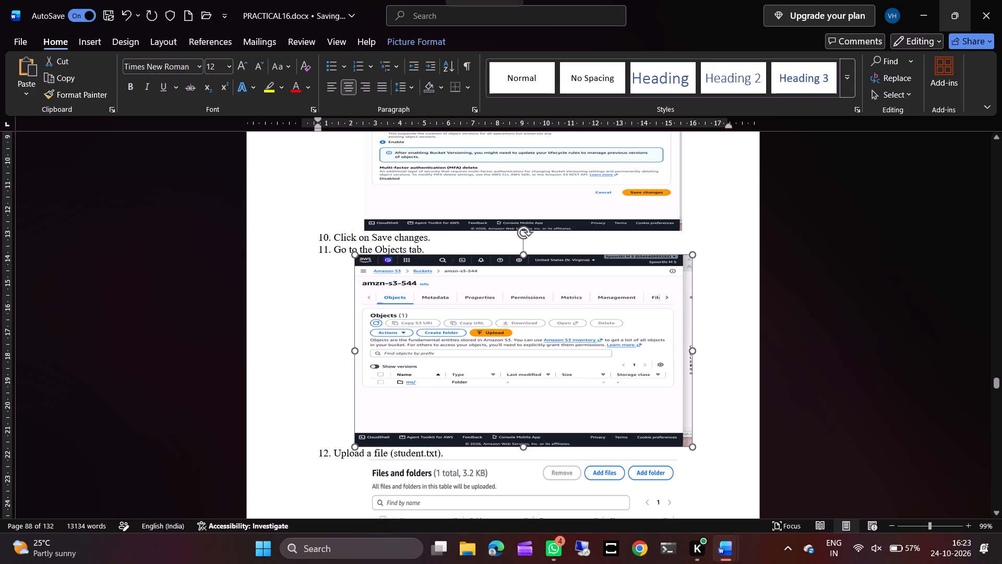
{"action": "left_click_drag", "start_coordinate": [327, 355], "coordinate": [320, 356]}
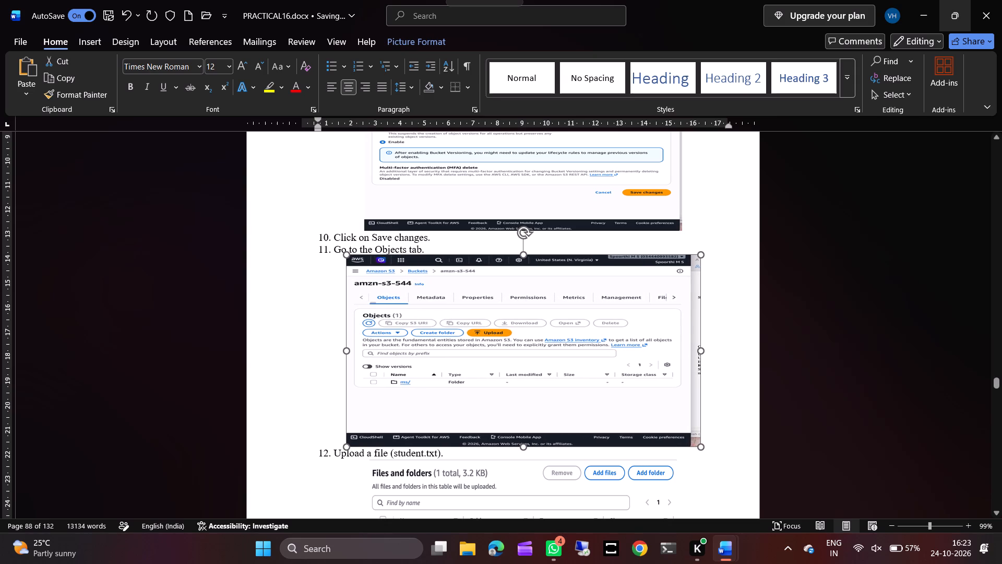
{"action": "left_click_drag", "start_coordinate": [522, 446], "coordinate": [520, 426]}
{"action": "left_click_drag", "start_coordinate": [520, 426], "coordinate": [519, 411]}
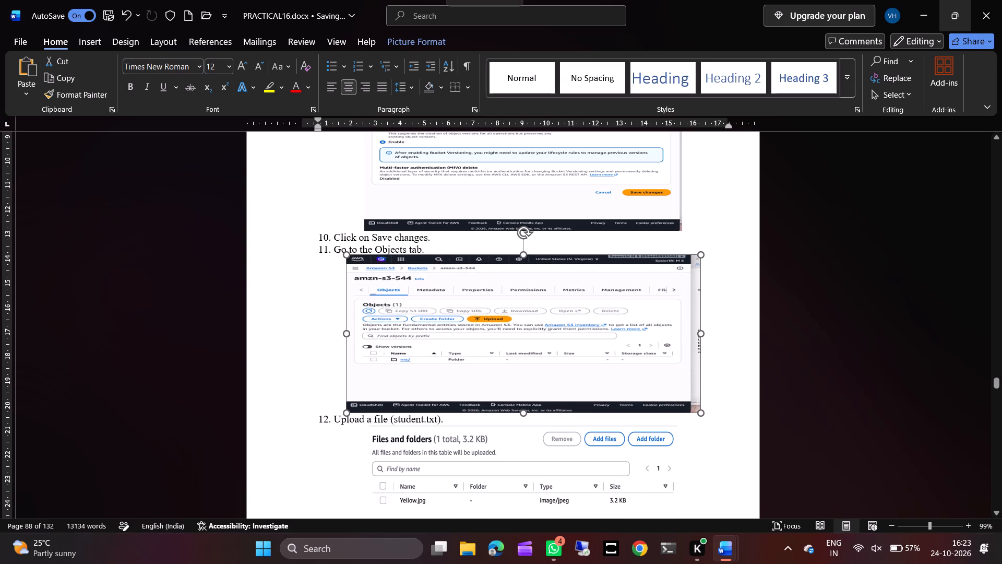
{"action": "left_click_drag", "start_coordinate": [519, 411], "coordinate": [519, 410]}
Reword procedure step 12 to "Upload a student.txt file.", without the parentheses.
{"action": "scroll", "coordinate": [471, 401], "scroll_direction": "down", "scroll_amount": 1}
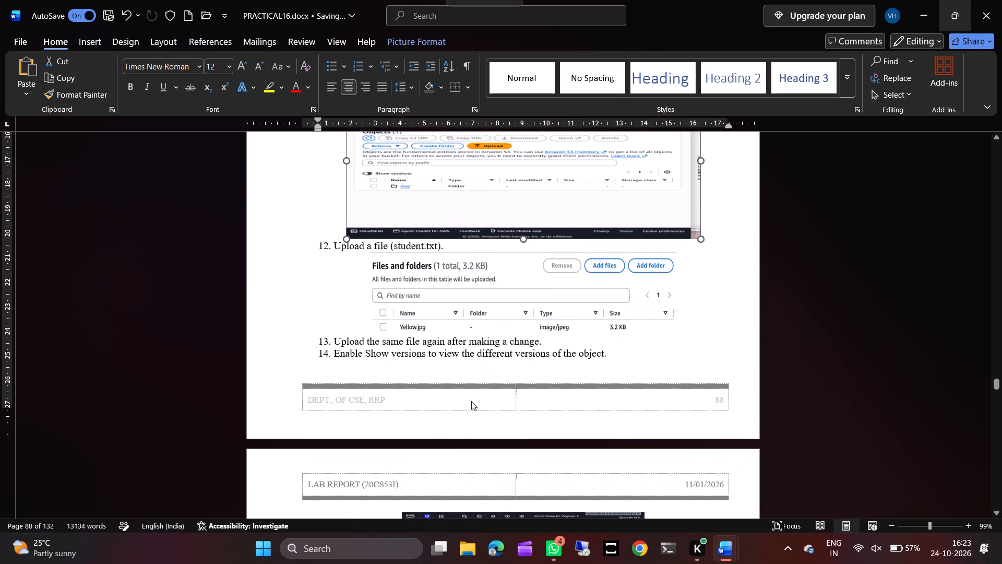
{"action": "left_click", "coordinate": [440, 245]}
{"action": "key", "text": "BackSpace"}
{"action": "key", "text": "Left"}
{"action": "key", "text": "Left"}
{"action": "key", "text": "Left"}
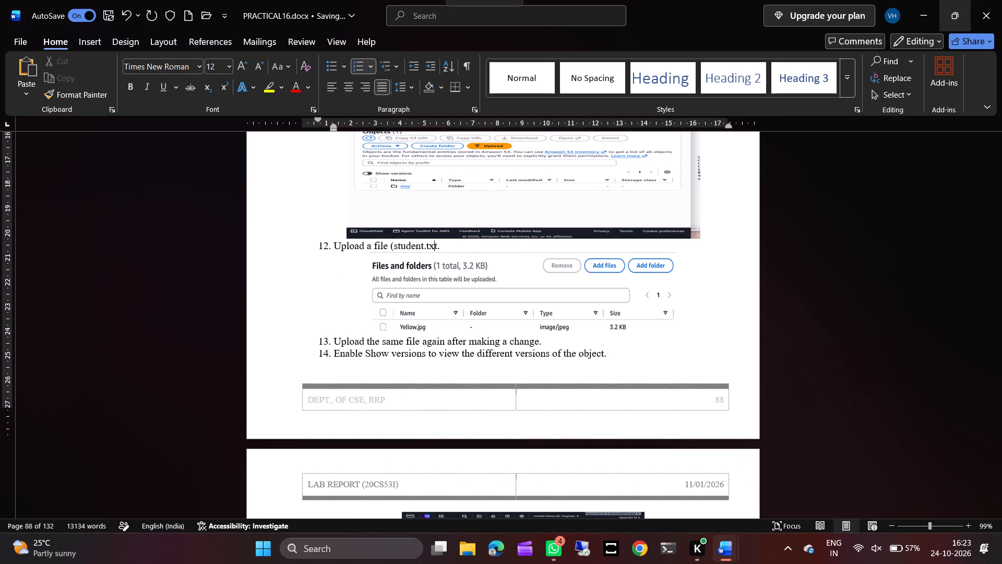
{"action": "key", "text": "Left"}
{"action": "key", "text": "Left"}
{"action": "key", "text": "Left"}
{"action": "key", "text": "Left"}
{"action": "key", "text": "Left"}
{"action": "key", "text": "Left"}
{"action": "key", "text": "Left"}
{"action": "key", "text": "Left"}
{"action": "key", "text": "BackSpace"}
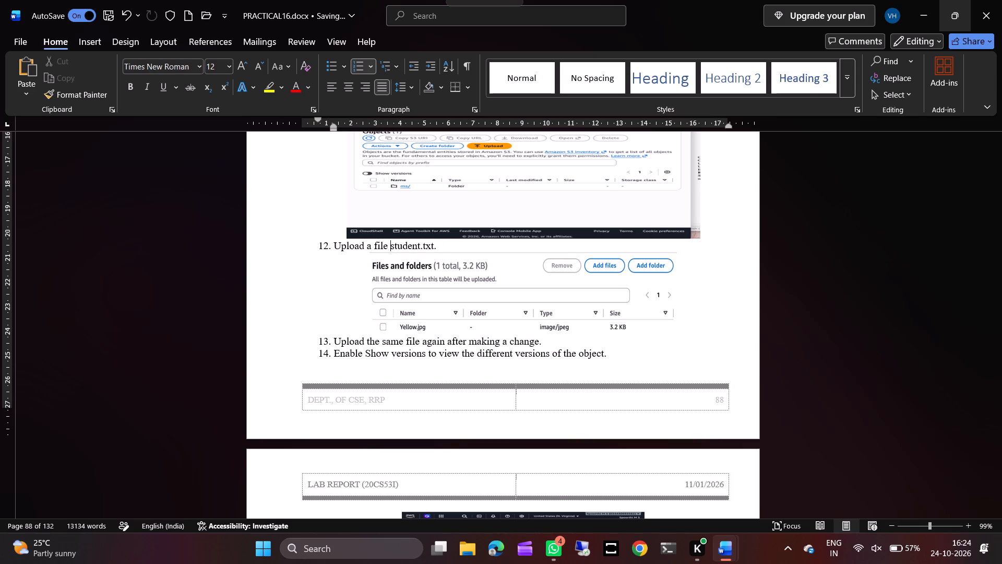
{"action": "key", "text": "BackSpace"}
{"action": "key", "text": "BackSpace"}
{"action": "key", "text": "BackSpace"}
{"action": "key", "text": "BackSpace"}
{"action": "key", "text": "BackSpace"}
{"action": "key", "text": "BackSpace"}
{"action": "key", "text": "space"}
{"action": "key", "text": "Right"}
{"action": "key", "text": "Right"}
{"action": "key", "text": "Right"}
{"action": "key", "text": "Right"}
{"action": "key", "text": "Right"}
{"action": "key", "text": "Right"}
{"action": "key", "text": "Right"}
{"action": "key", "text": "Right"}
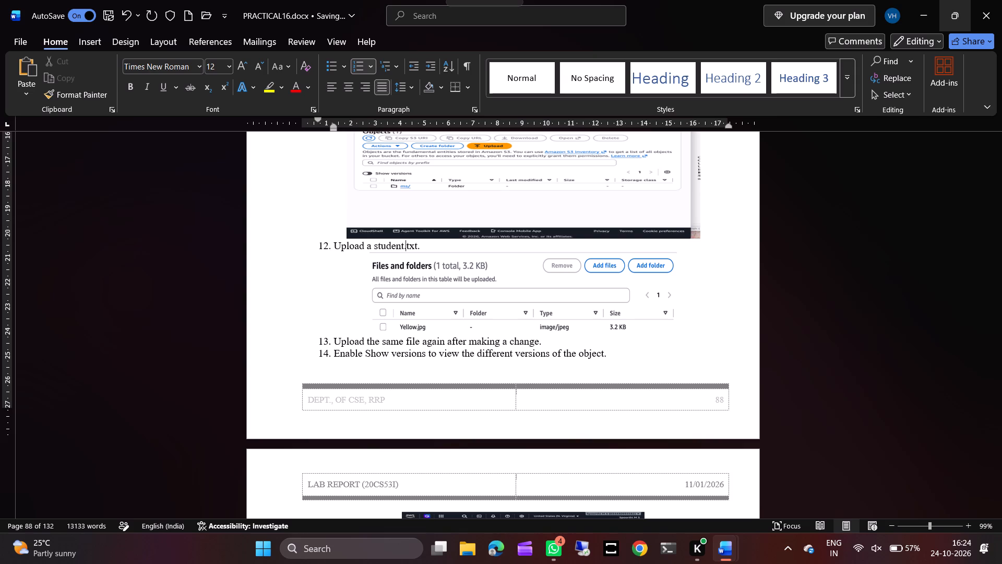
{"action": "key", "text": "Right"}
{"action": "key", "text": "Right"}
{"action": "key", "text": "Right"}
{"action": "key", "text": "space"}
{"action": "type", "text": "file"}
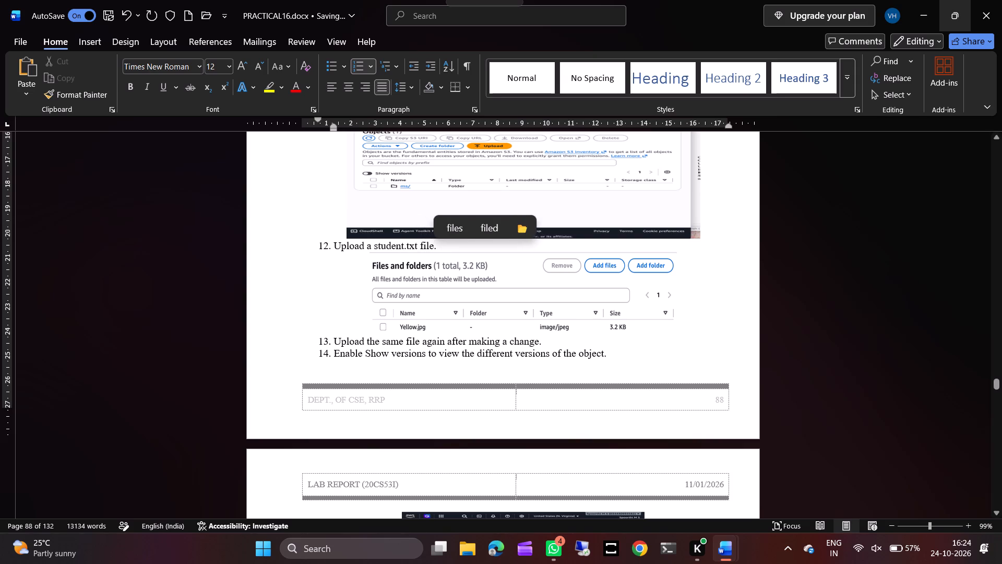
Increase the height and width of the Files and folders screenshot below procedure step 12.
{"action": "left_click", "coordinate": [476, 275]}
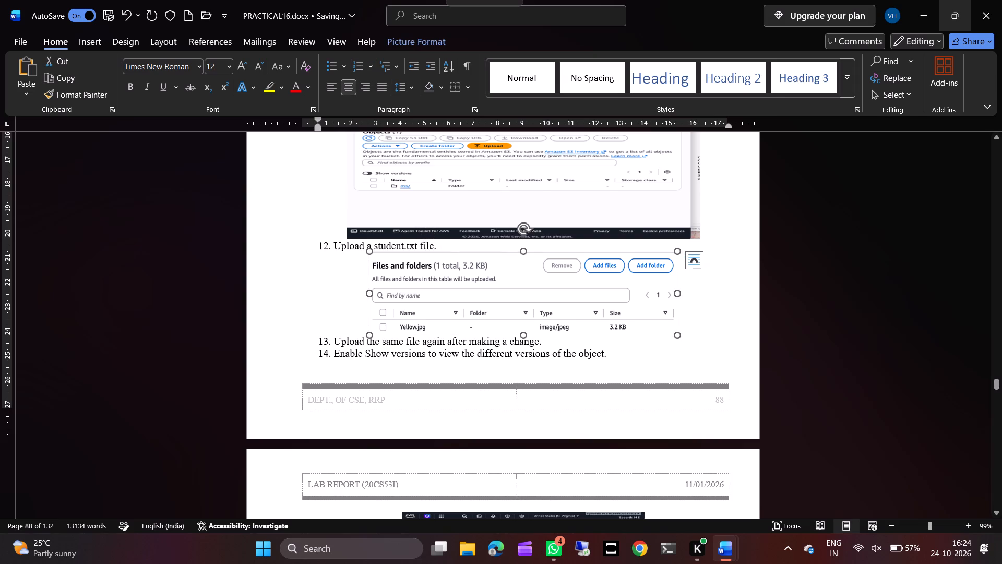
{"action": "left_click_drag", "start_coordinate": [524, 337], "coordinate": [523, 346]}
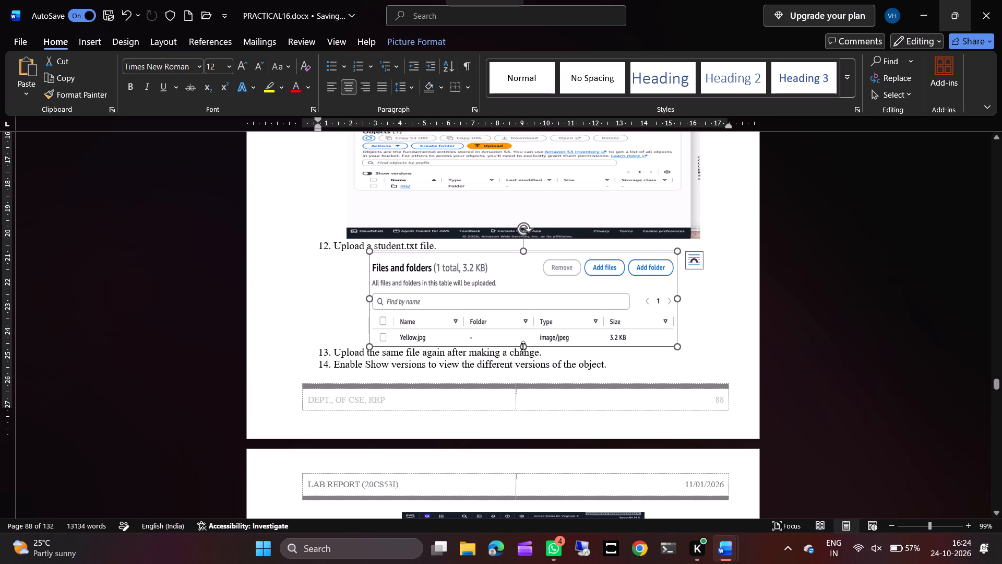
{"action": "left_click_drag", "start_coordinate": [371, 301], "coordinate": [340, 302]}
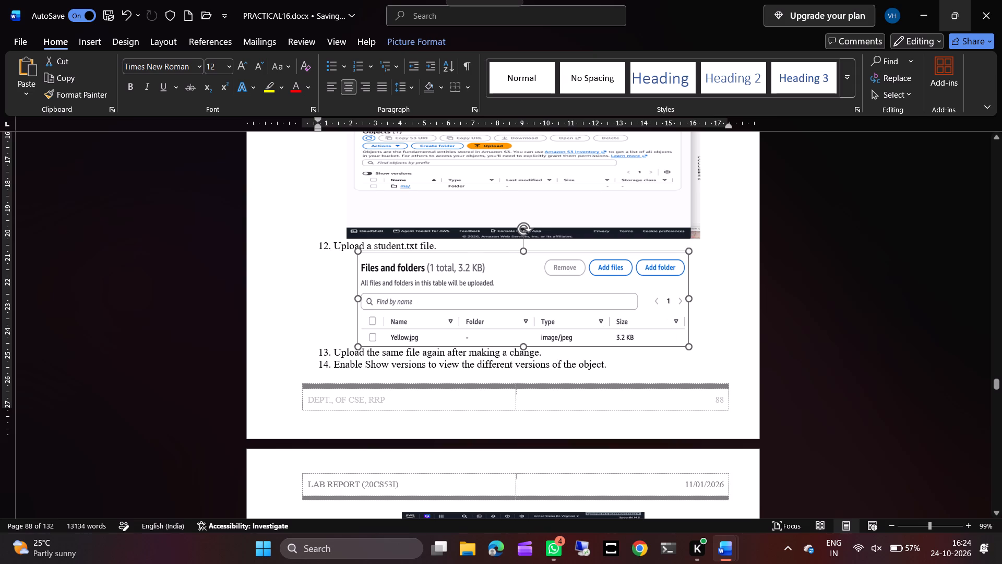
{"action": "left_click_drag", "start_coordinate": [340, 302], "coordinate": [330, 302]}
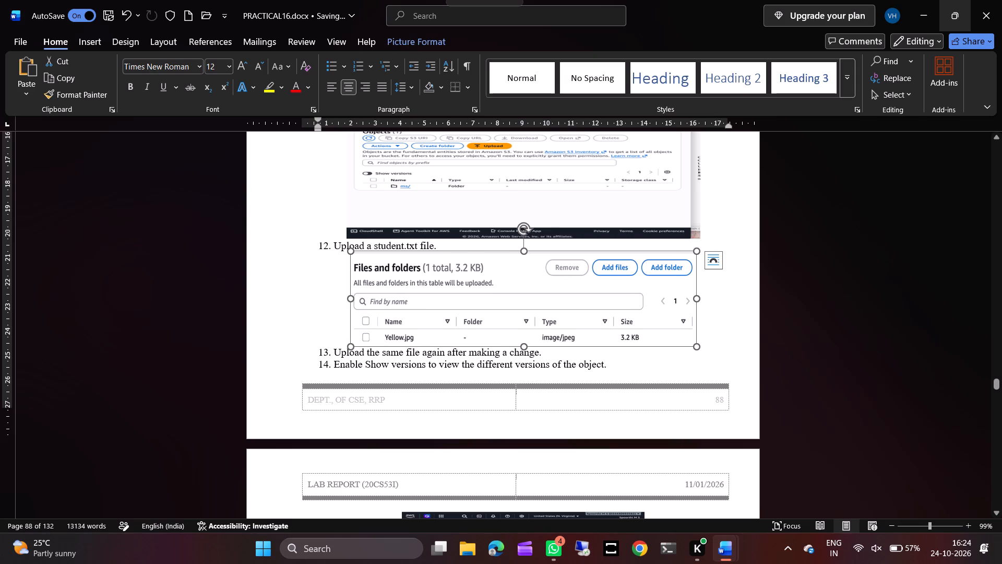
Widen the Object overview screenshot above the RESULT heading of the S3 Versioning practical.
{"action": "scroll", "coordinate": [415, 279], "scroll_direction": "down", "scroll_amount": 3}
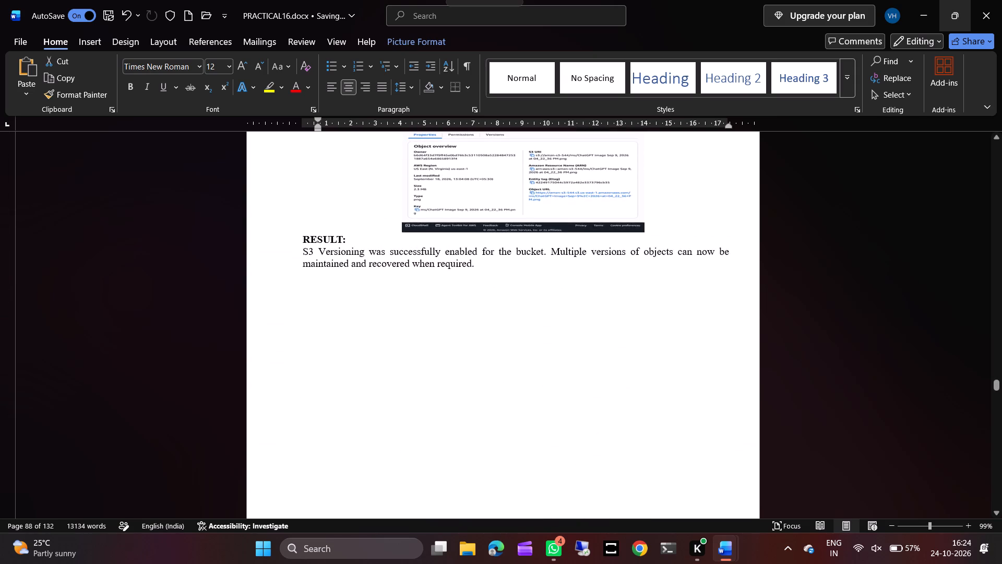
{"action": "scroll", "coordinate": [415, 279], "scroll_direction": "up", "scroll_amount": 1}
{"action": "left_click", "coordinate": [455, 288]}
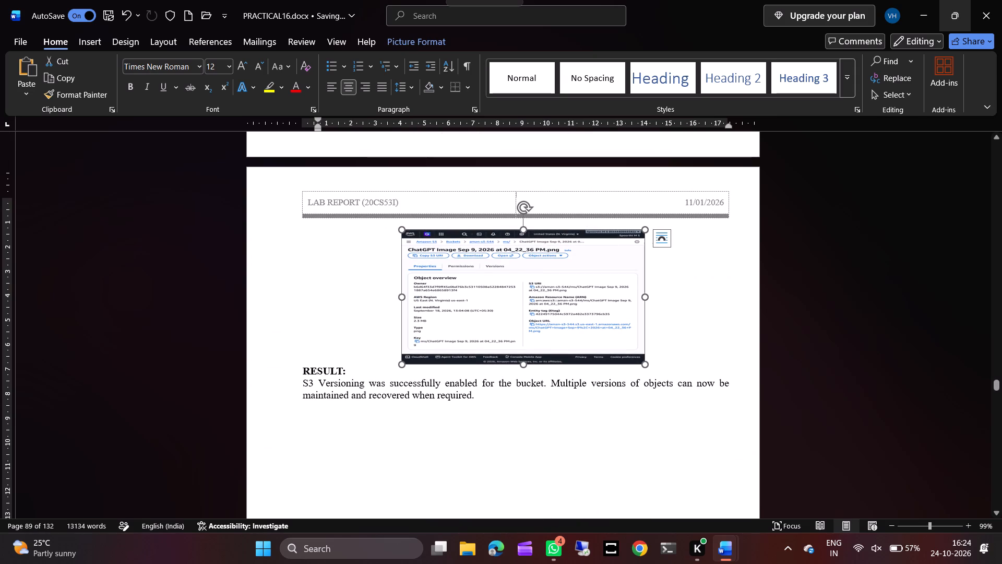
{"action": "left_click_drag", "start_coordinate": [402, 299], "coordinate": [330, 324]}
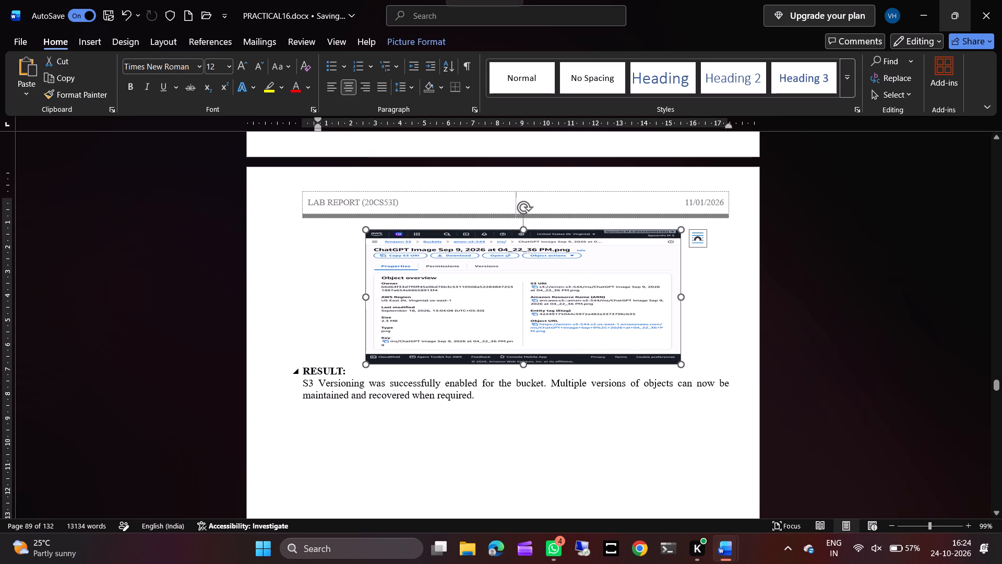
Insert a page break after the RESULT paragraph of the S3 Versioning practical.
{"action": "left_click", "coordinate": [486, 394]}
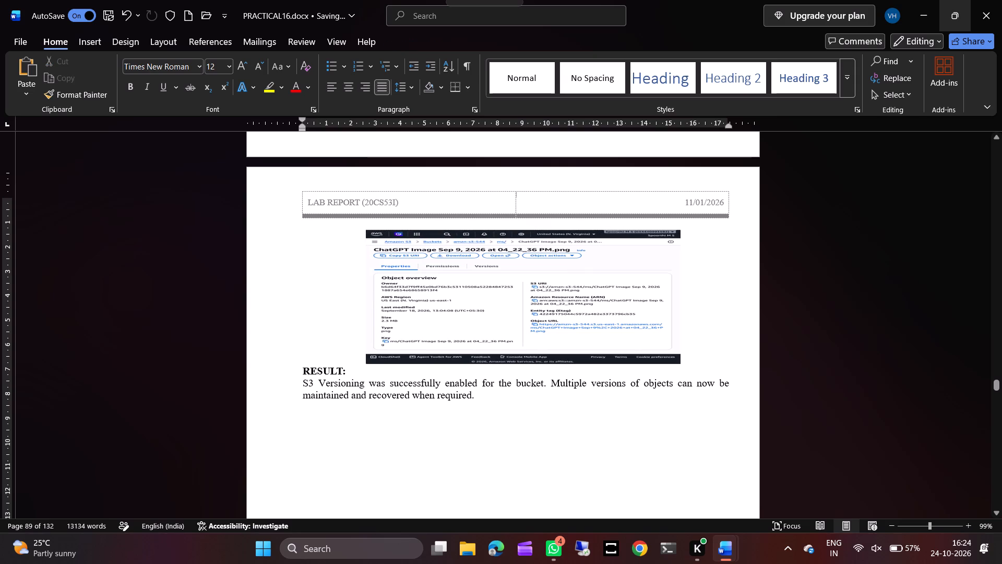
{"action": "key", "text": "Return"}
{"action": "key", "text": "Return"}
{"action": "key", "text": "Return"}
{"action": "key", "text": "Return"}
{"action": "key", "text": "Return"}
{"action": "key", "text": "Return"}
{"action": "key", "text": "BackSpace"}
{"action": "key", "text": "BackSpace"}
{"action": "key", "text": "BackSpace"}
{"action": "key", "text": "BackSpace"}
{"action": "key", "text": "BackSpace"}
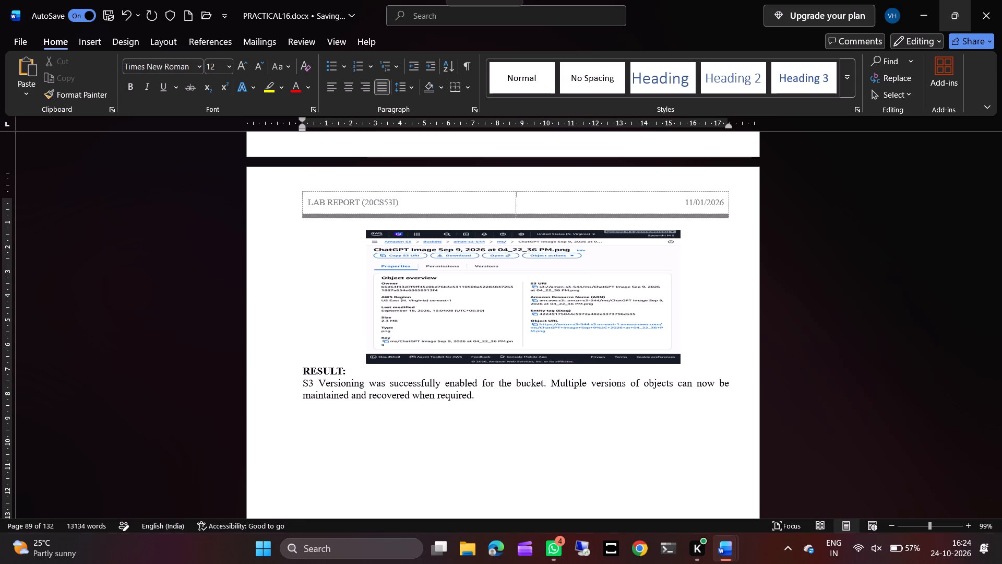
{"action": "key", "text": "ctrl+Return"}
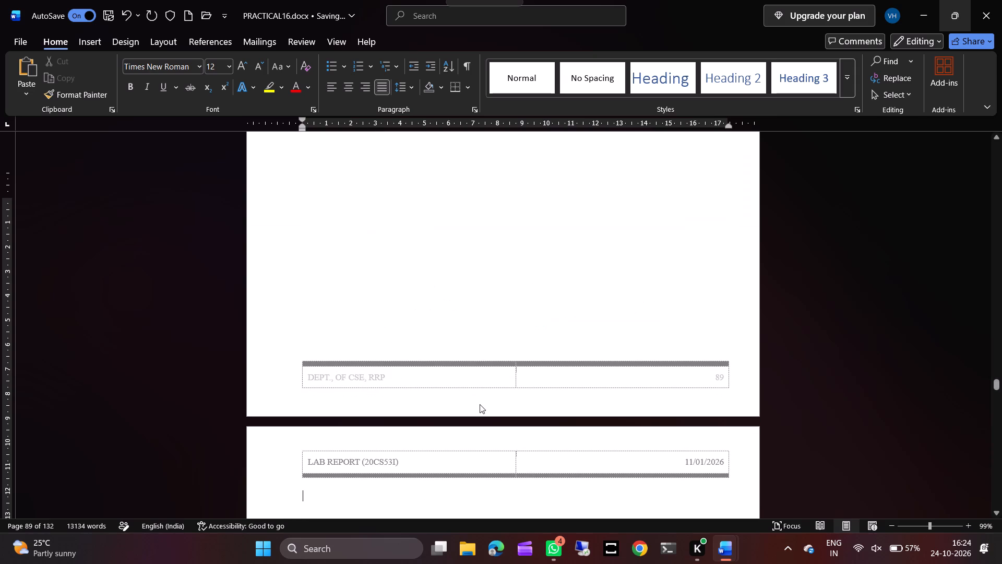
Remove the blank page and empty lines before the PRACTICAL – 37 heading, and centre that heading.
{"action": "scroll", "coordinate": [480, 404], "scroll_direction": "down", "scroll_amount": 6}
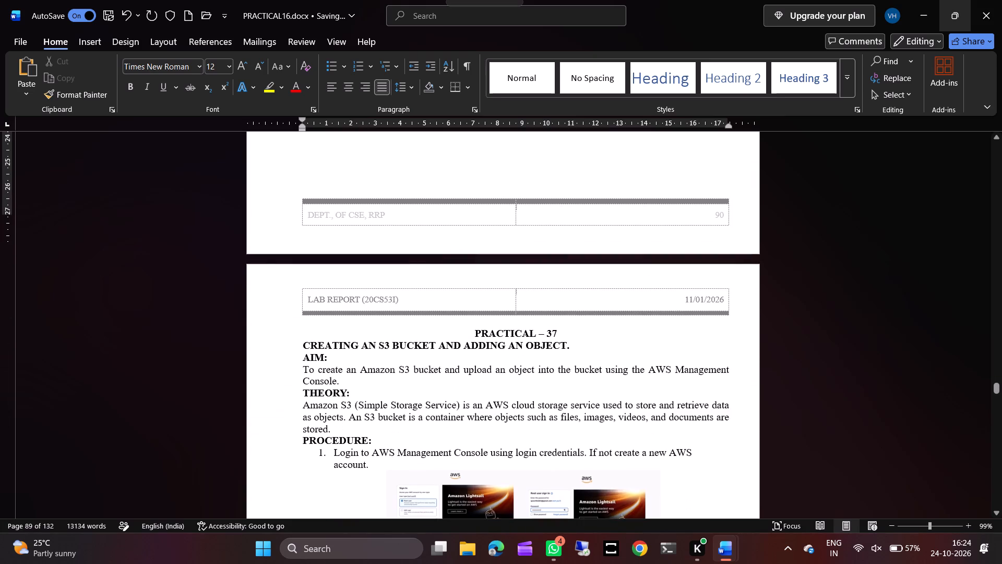
{"action": "left_click", "coordinate": [474, 324]}
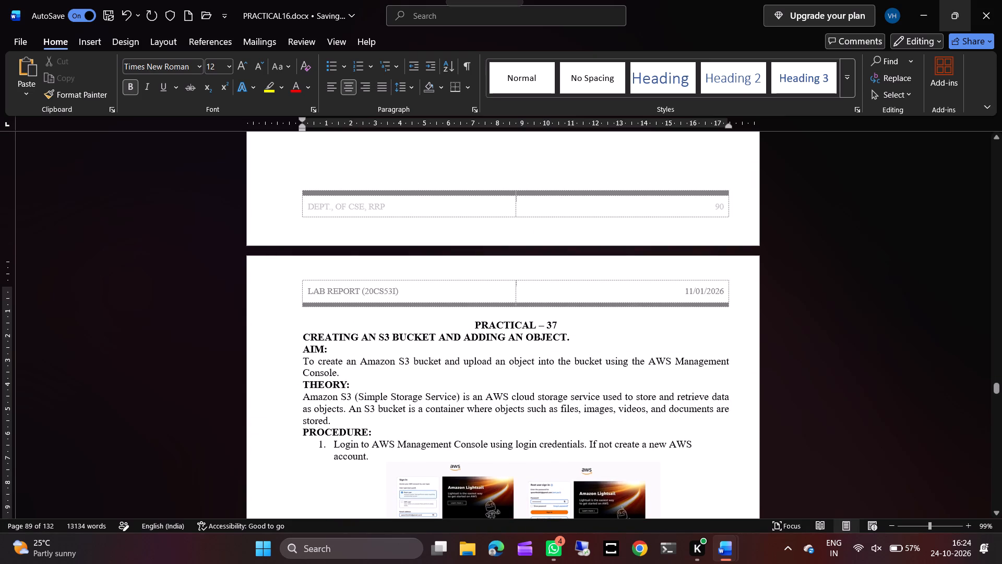
{"action": "key", "text": "BackSpace"}
{"action": "key", "text": "BackSpace"}
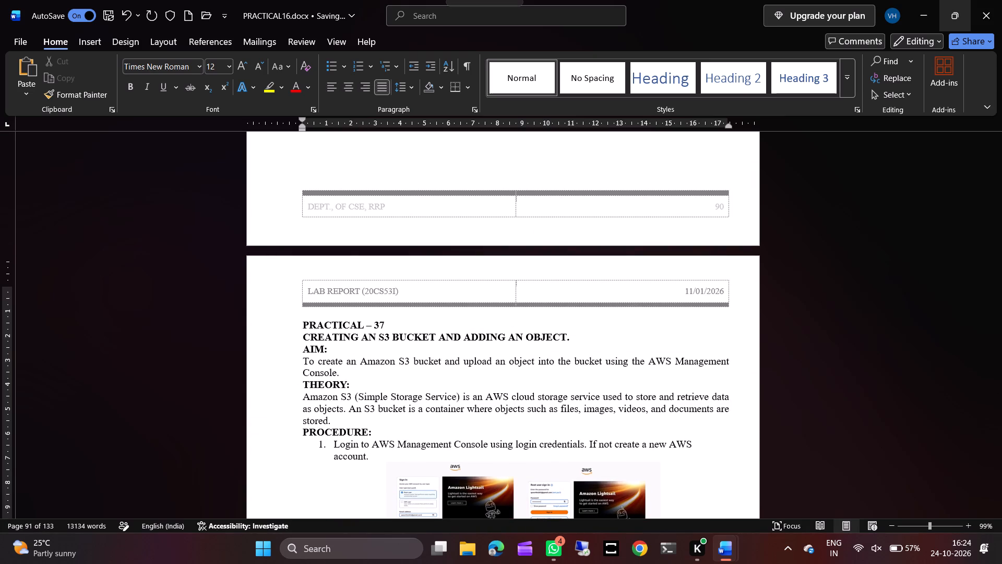
{"action": "key", "text": "BackSpace"}
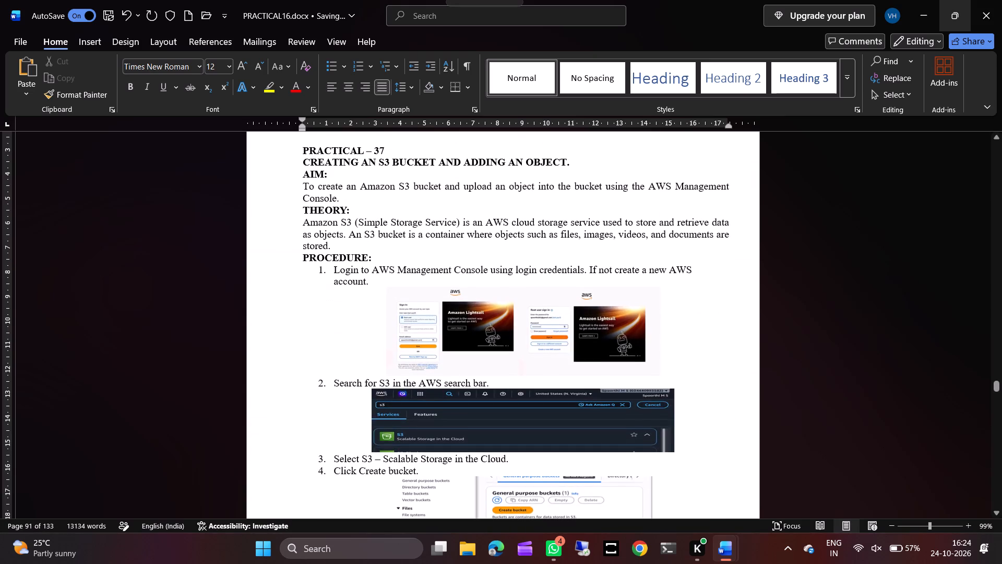
{"action": "scroll", "coordinate": [474, 324], "scroll_direction": "up", "scroll_amount": 2}
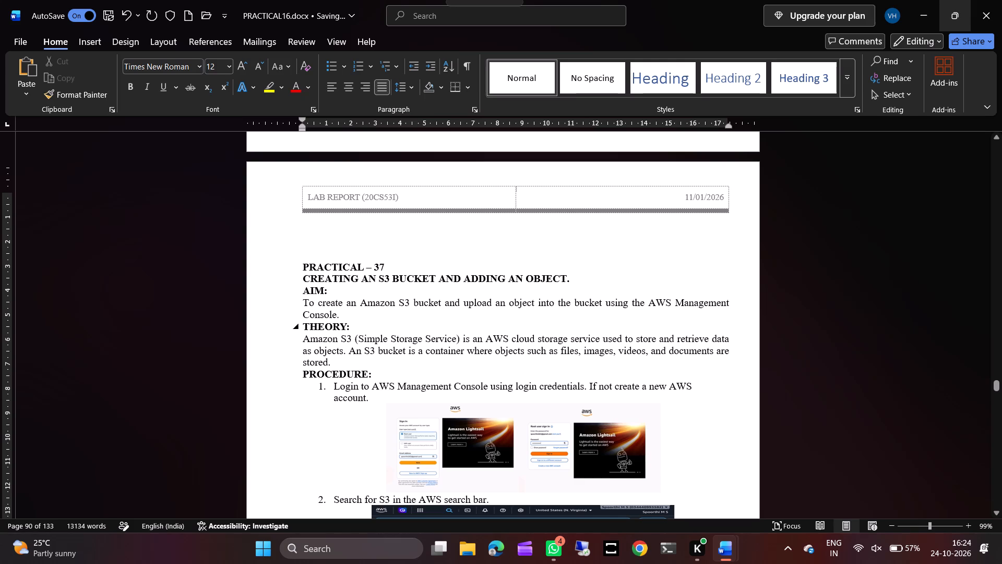
{"action": "key", "text": "BackSpace"}
{"action": "key", "text": "BackSpace"}
{"action": "key", "text": "BackSpace"}
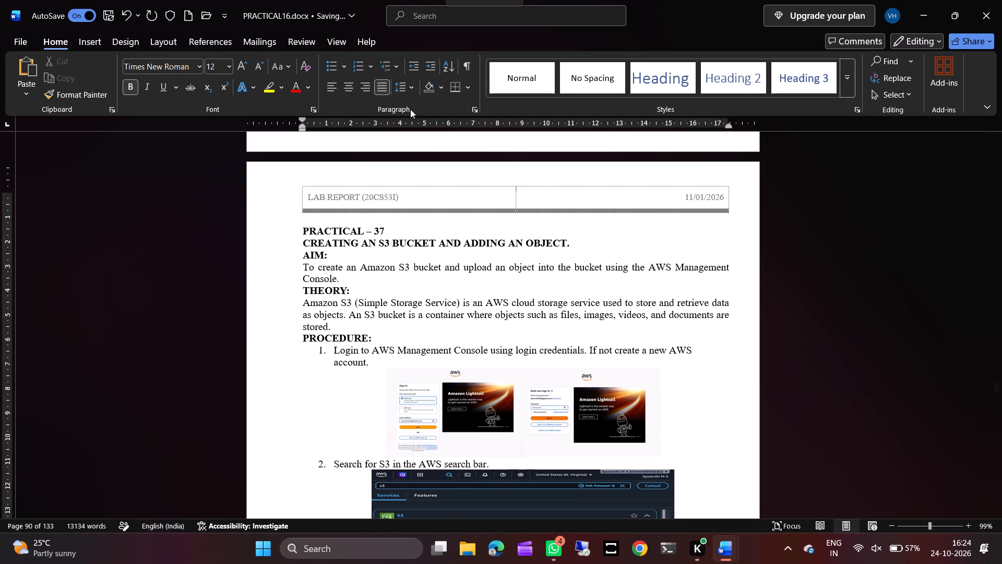
{"action": "left_click", "coordinate": [351, 86]}
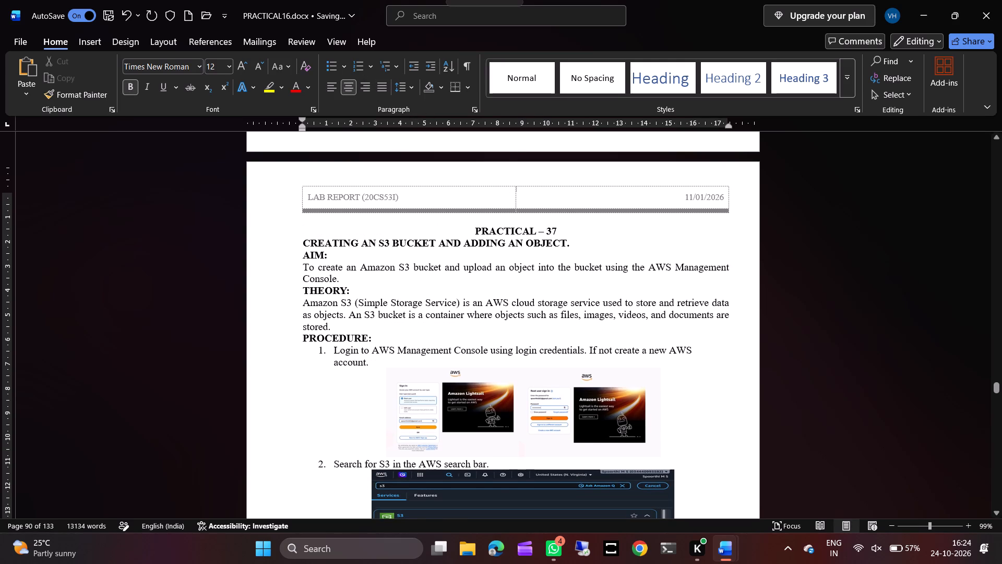
Change the practical number in the S3 bucket creation practical's heading to 39.
{"action": "left_click", "coordinate": [556, 232]}
{"action": "key", "text": "BackSpace"}
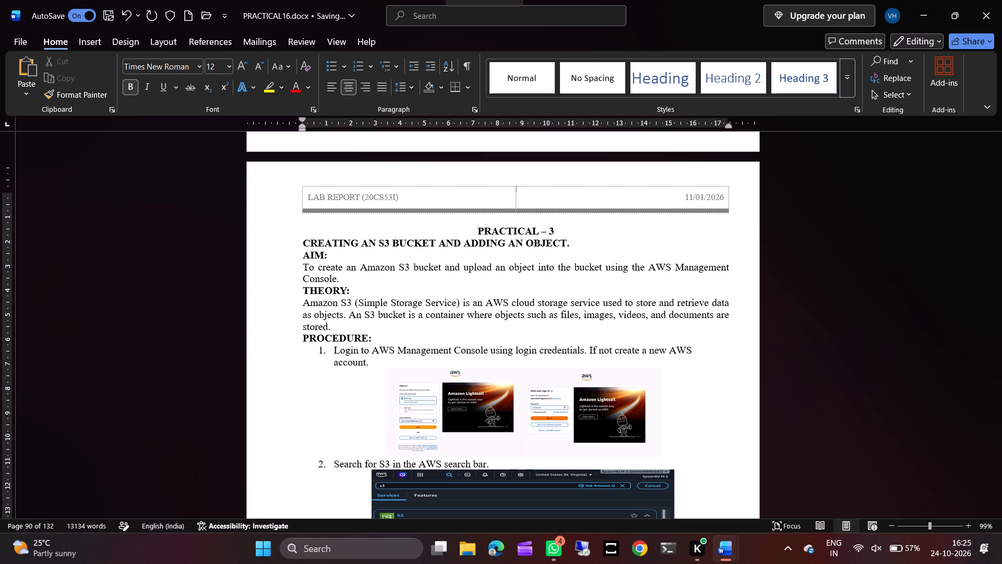
{"action": "key", "text": "9"}
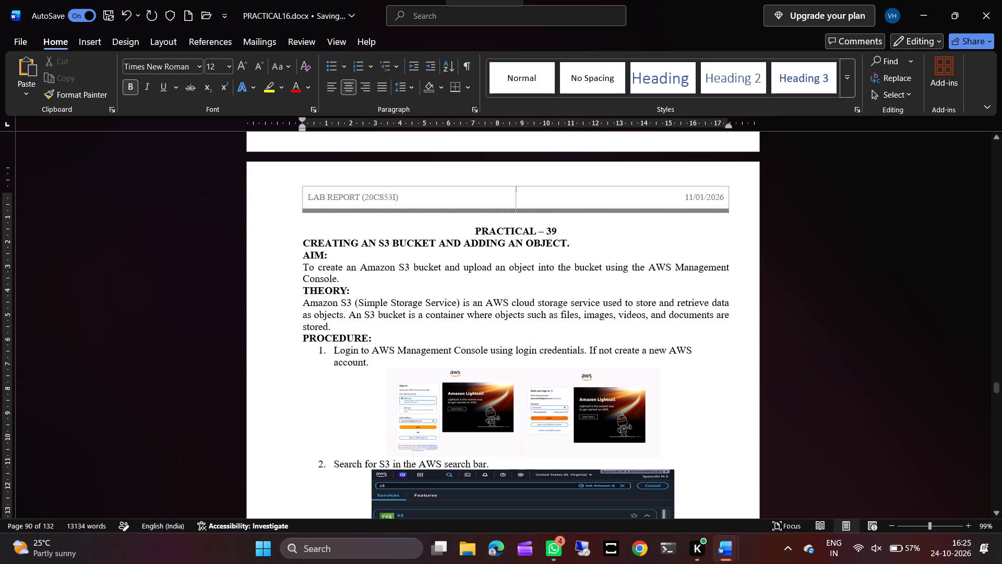
Correct the practical's title to "CREATING A S3 BUCKET AND ADDING AN OBJECT.".
{"action": "left_click", "coordinate": [377, 243]}
{"action": "key", "text": "BackSpace"}
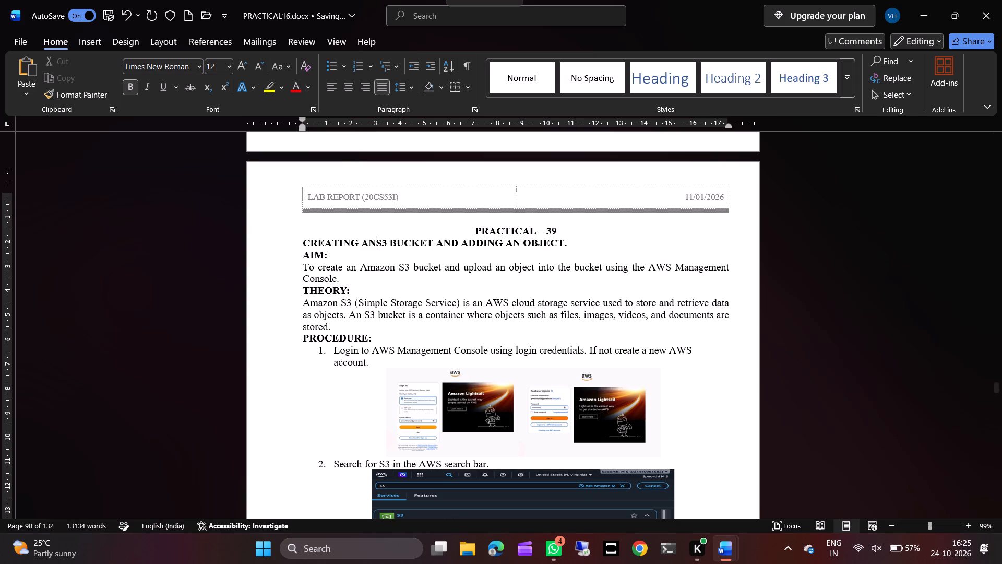
{"action": "key", "text": "BackSpace"}
{"action": "key", "text": "space"}
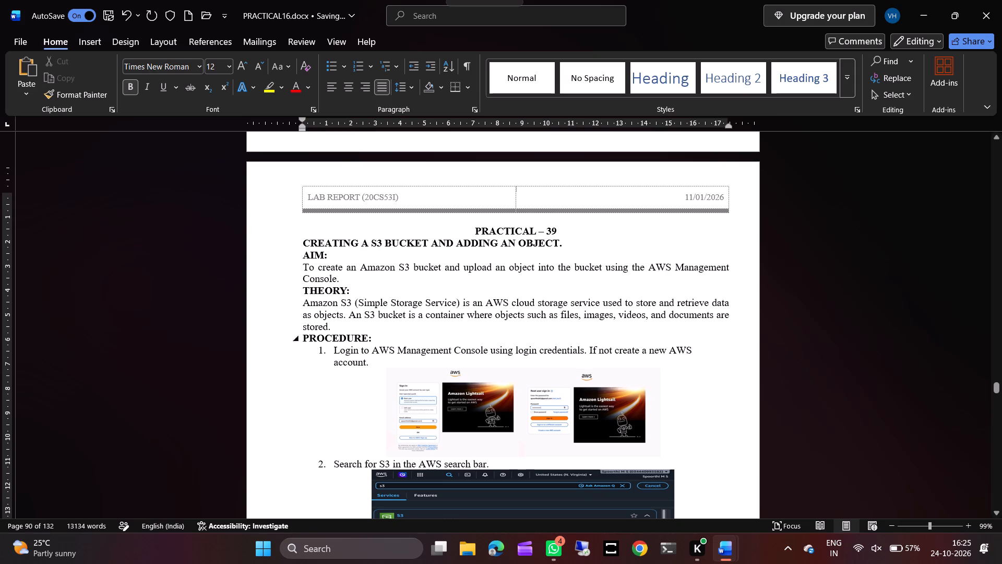
Review the page layout from the end of the S3 Versioning practical through the first procedure steps of Practical 39.
{"action": "scroll", "coordinate": [435, 361], "scroll_direction": "down", "scroll_amount": 1}
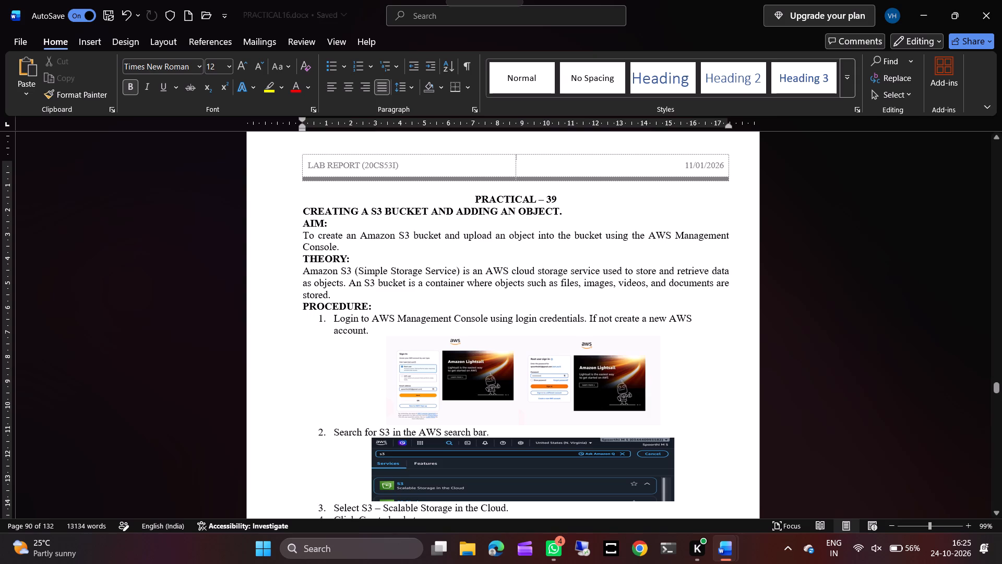
{"action": "scroll", "coordinate": [630, 251], "scroll_direction": "up", "scroll_amount": 1}
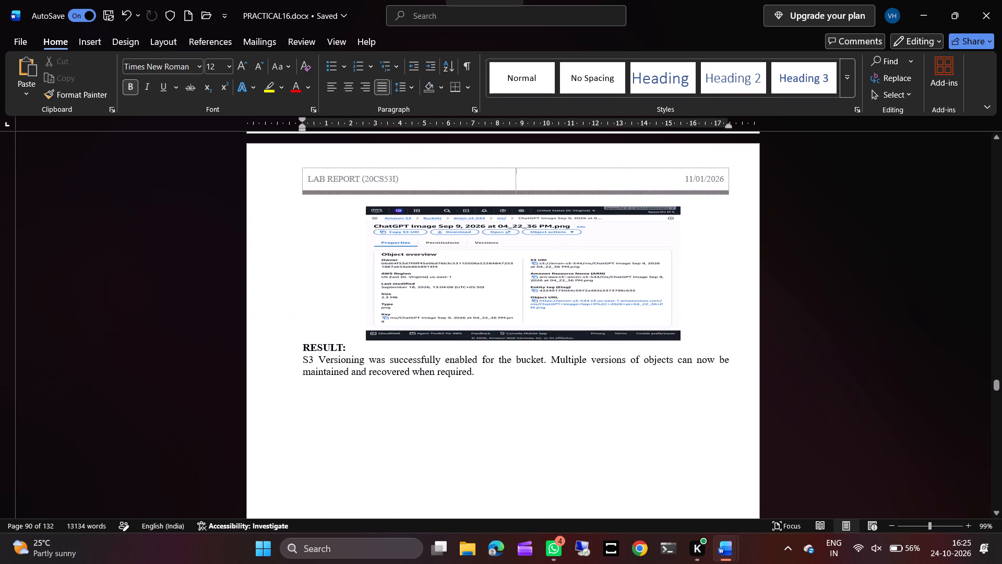
{"action": "scroll", "coordinate": [630, 251], "scroll_direction": "down", "scroll_amount": 3}
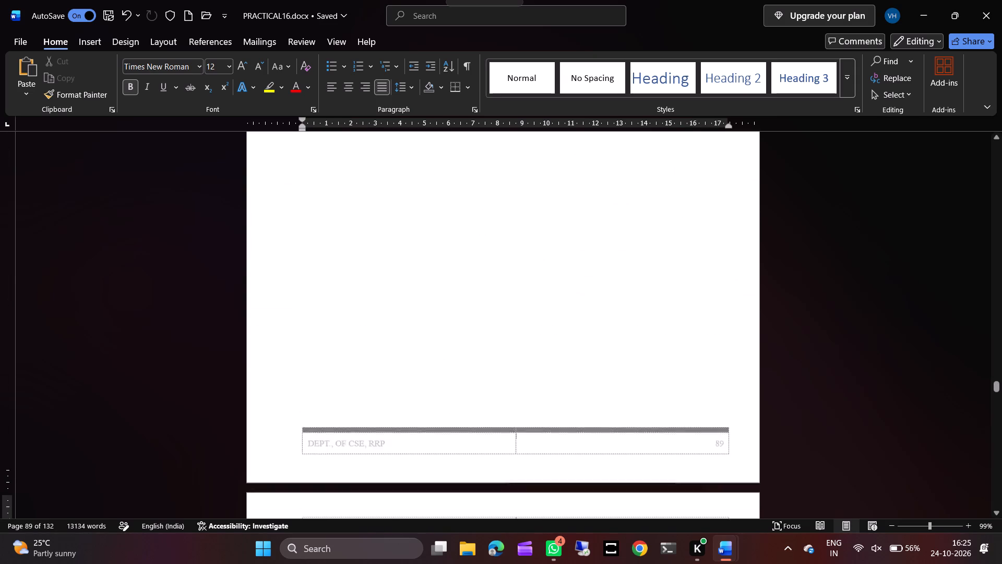
{"action": "scroll", "coordinate": [630, 251], "scroll_direction": "down", "scroll_amount": 1}
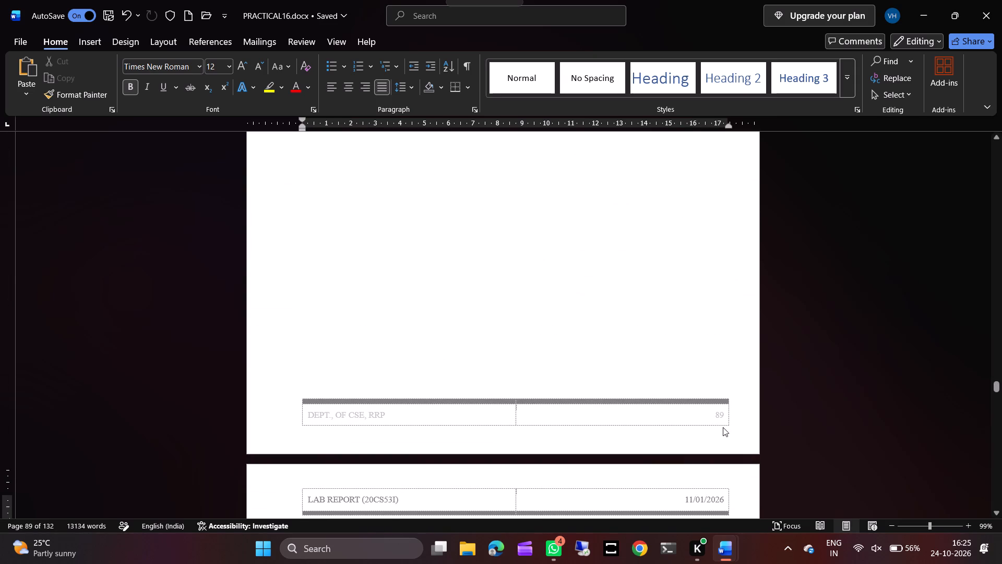
{"action": "scroll", "coordinate": [723, 427], "scroll_direction": "down", "scroll_amount": 2}
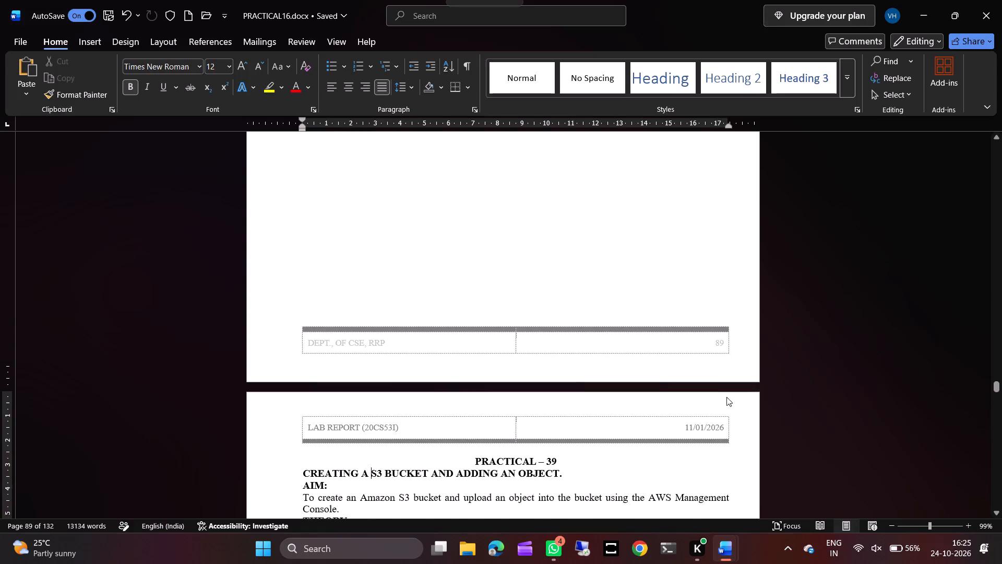
{"action": "scroll", "coordinate": [726, 397], "scroll_direction": "down", "scroll_amount": 3}
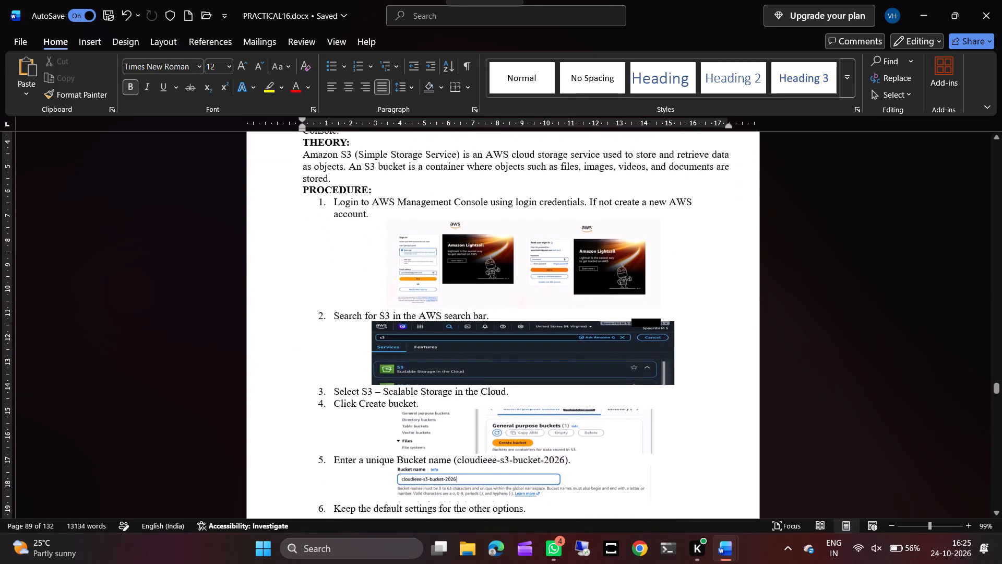
{"action": "scroll", "coordinate": [726, 397], "scroll_direction": "up", "scroll_amount": 1}
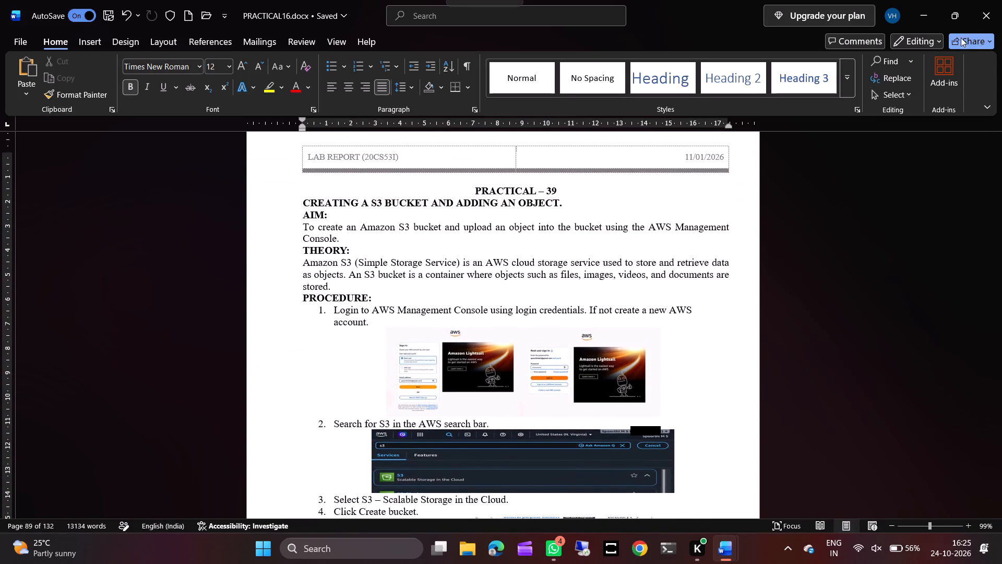
Close the PRACTICAL16.docx document.
{"action": "left_click", "coordinate": [980, 25]}
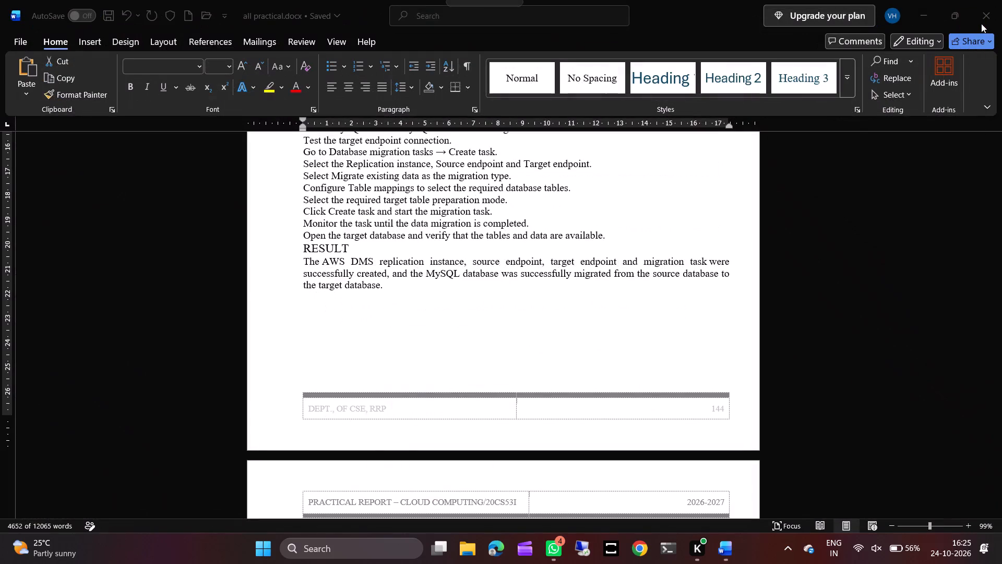